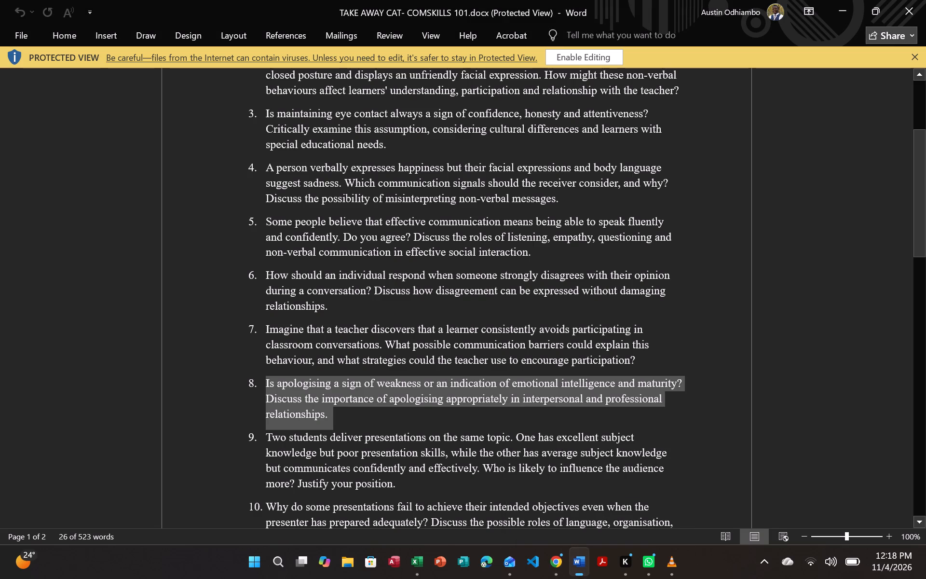
Create a new blank document alongside the open TAKE AWAY CAT- COMSKILLS 101 question paper.
left_click(17, 30)
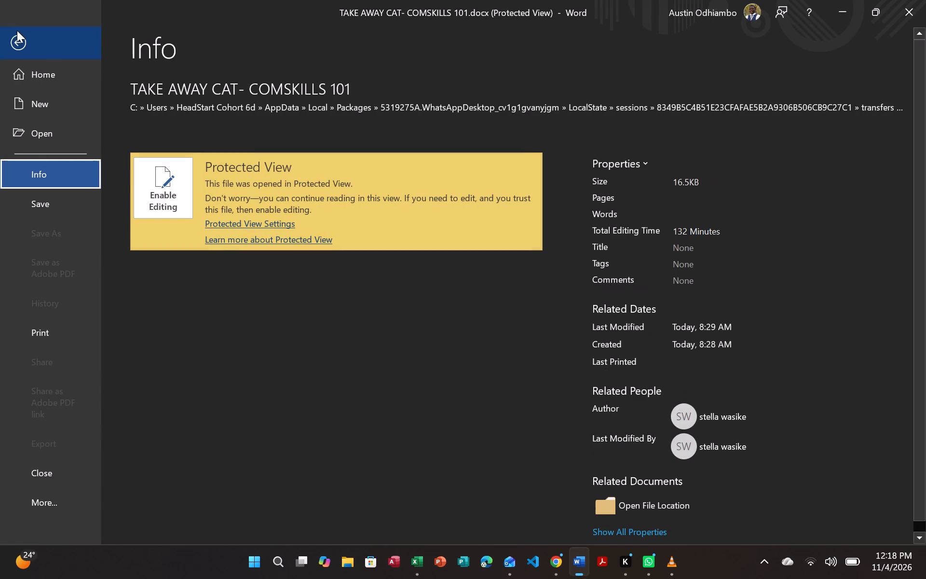
left_click(51, 110)
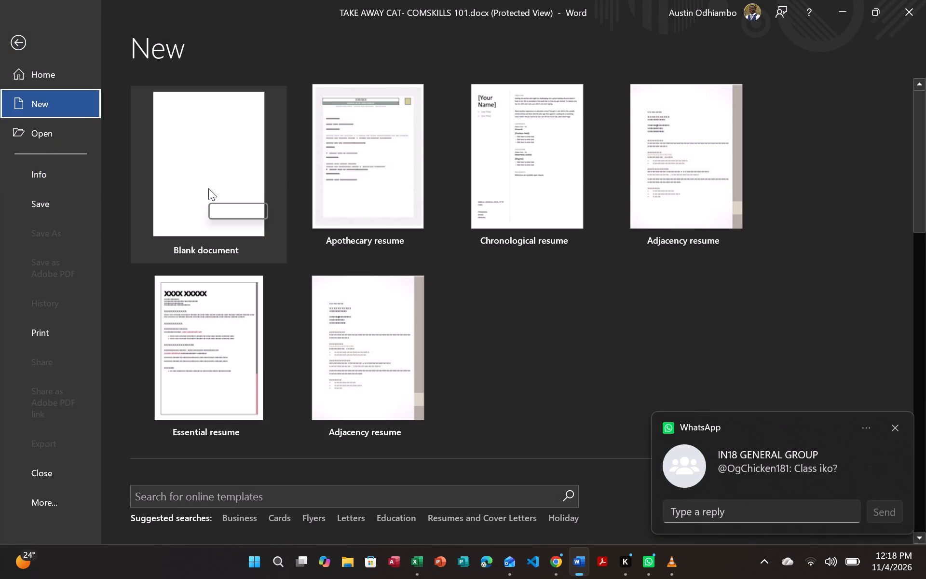
left_click(208, 188)
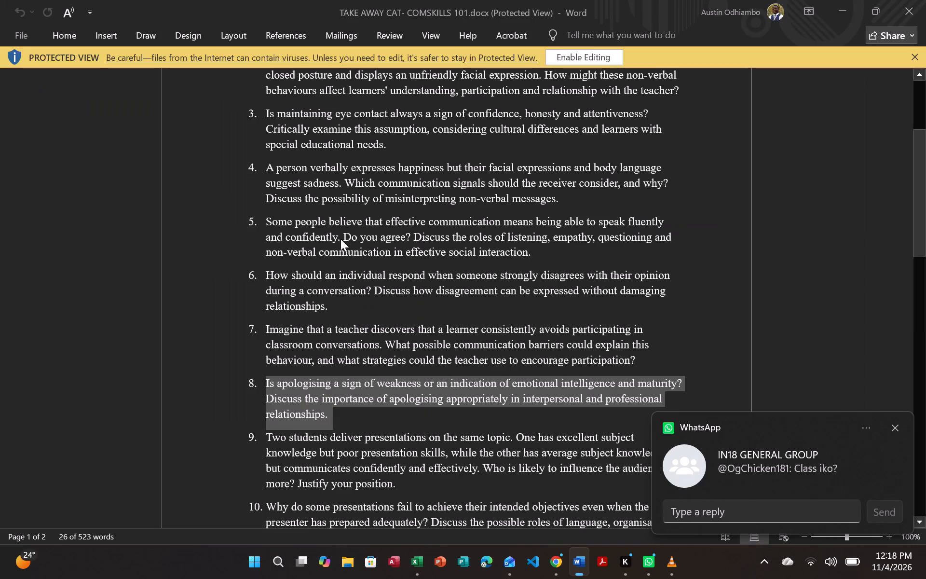
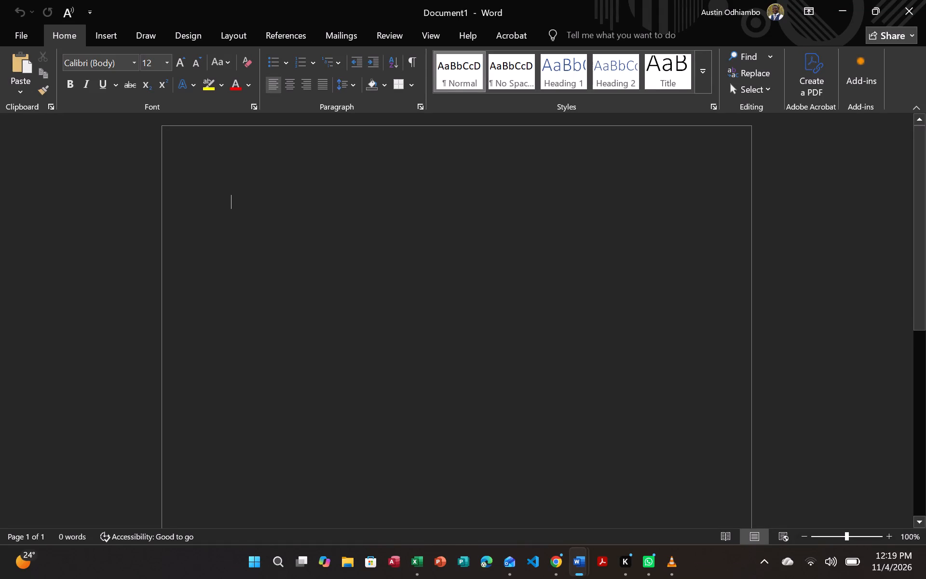
Enter the question number "8." at the start of the blank document.
key("shift+asterisk")
key("BackSpace")
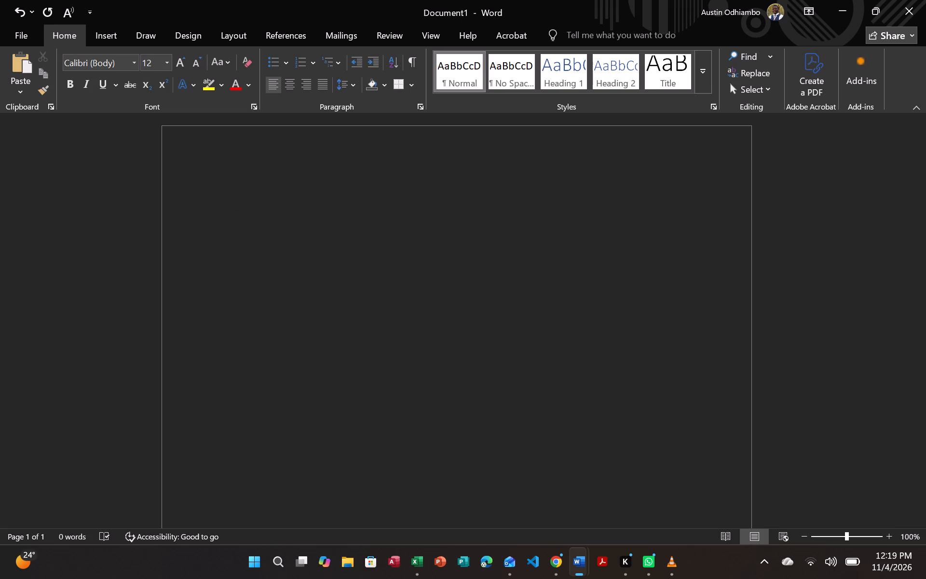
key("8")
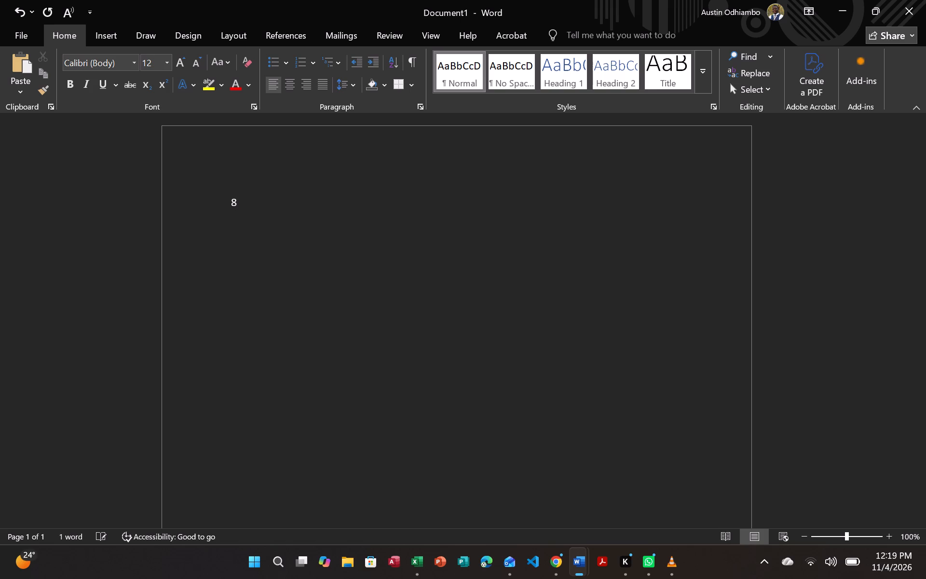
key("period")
Switch back to the TAKE AWAY CAT- COMSKILLS 101 question paper, at question 8 about apologising.
left_click(525, 510)
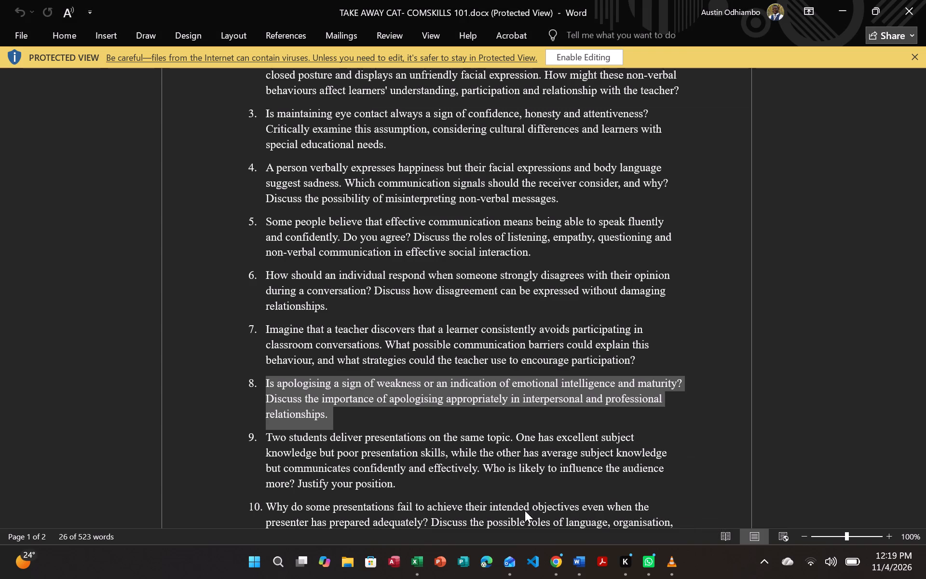
Copy the question 8 text about apologising from the TAKE AWAY CAT document and paste it after "8." in Document1.
left_click(275, 378)
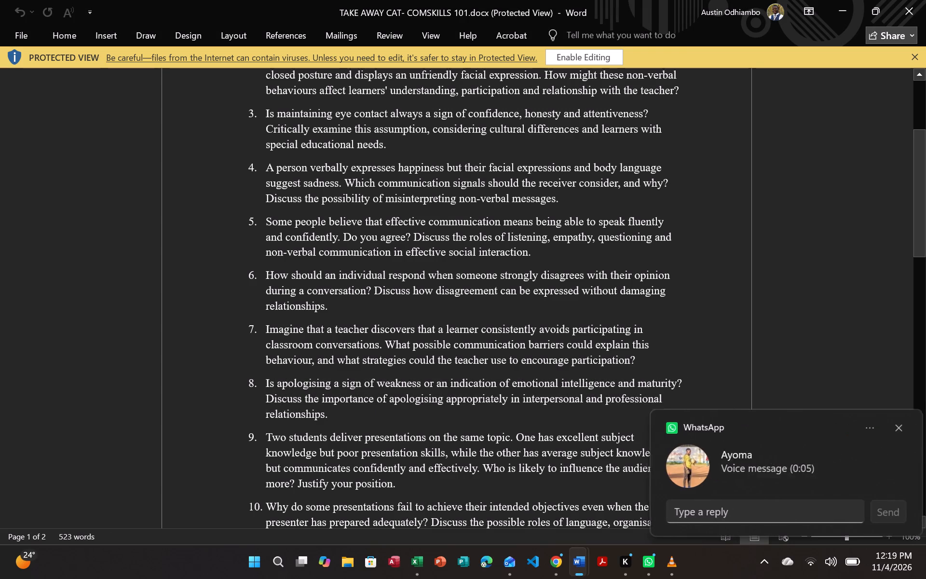
left_click_drag(264, 385, 318, 417)
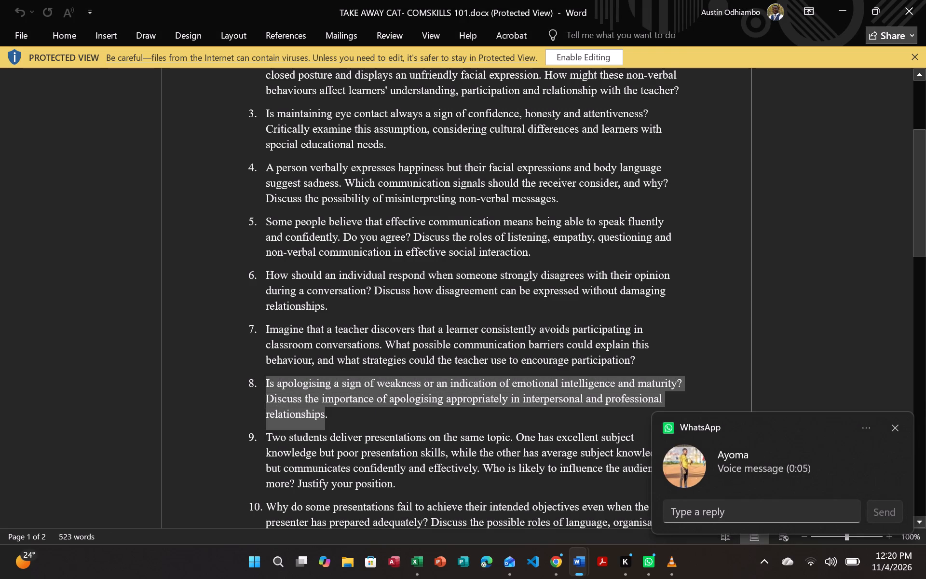
left_click_drag(318, 417, 329, 414)
left_click_drag(329, 414, 328, 414)
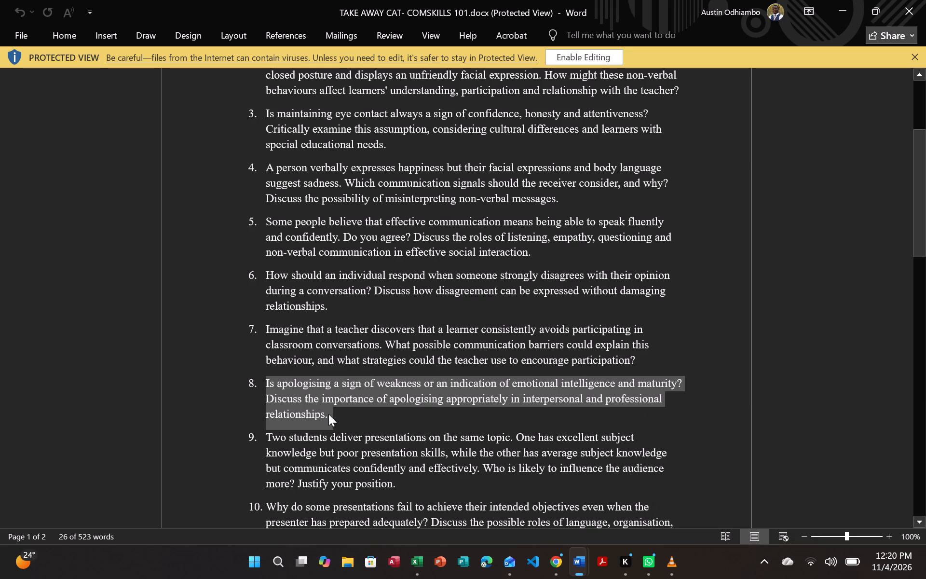
key("ctrl+c")
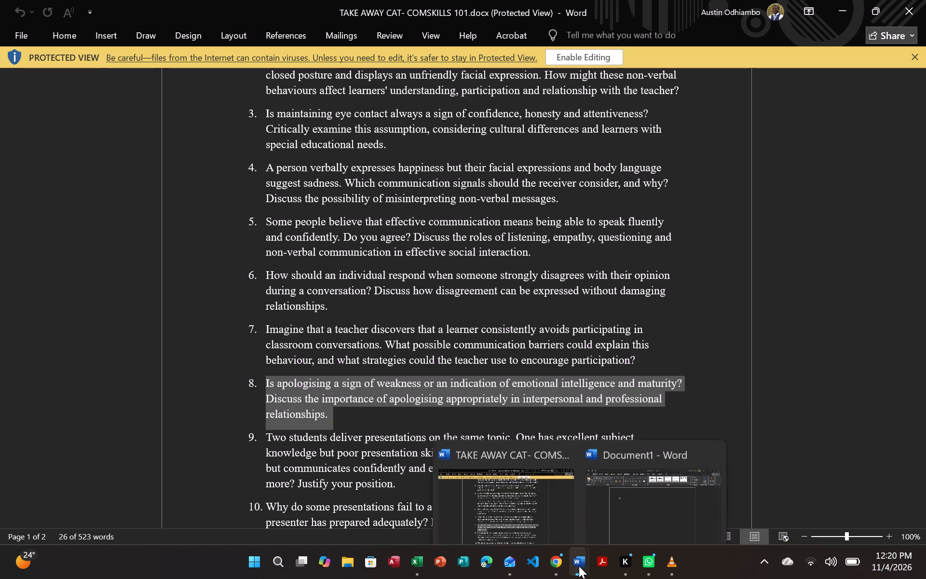
left_click(664, 482)
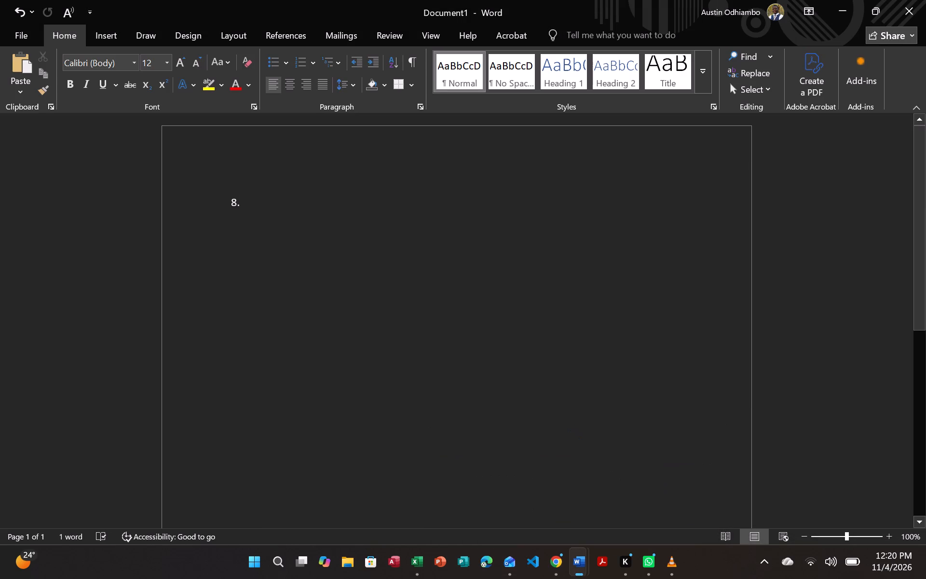
key("ctrl+v")
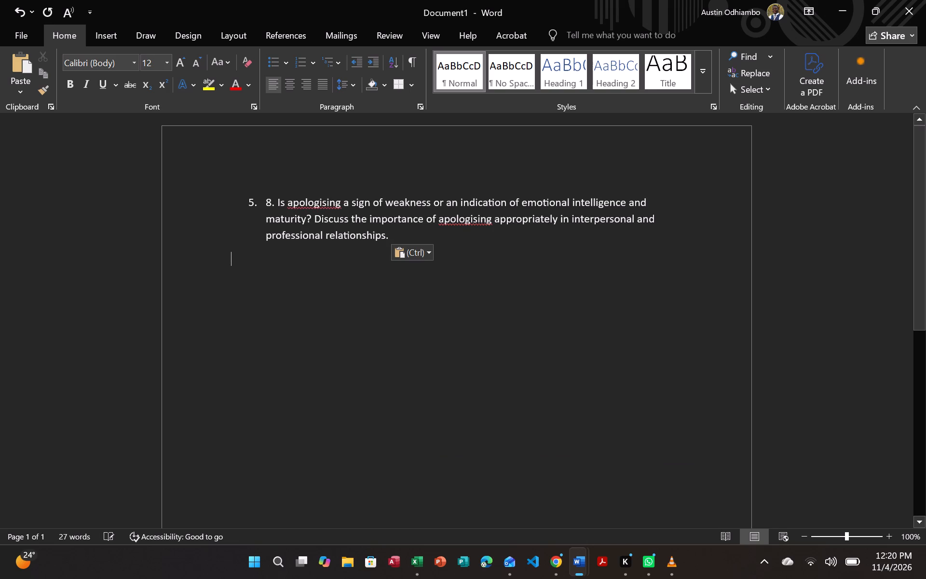
Remove the automatic list numbering from the pasted question 8 paragraph and start an empty paragraph below it.
left_click(397, 229)
left_click(392, 234)
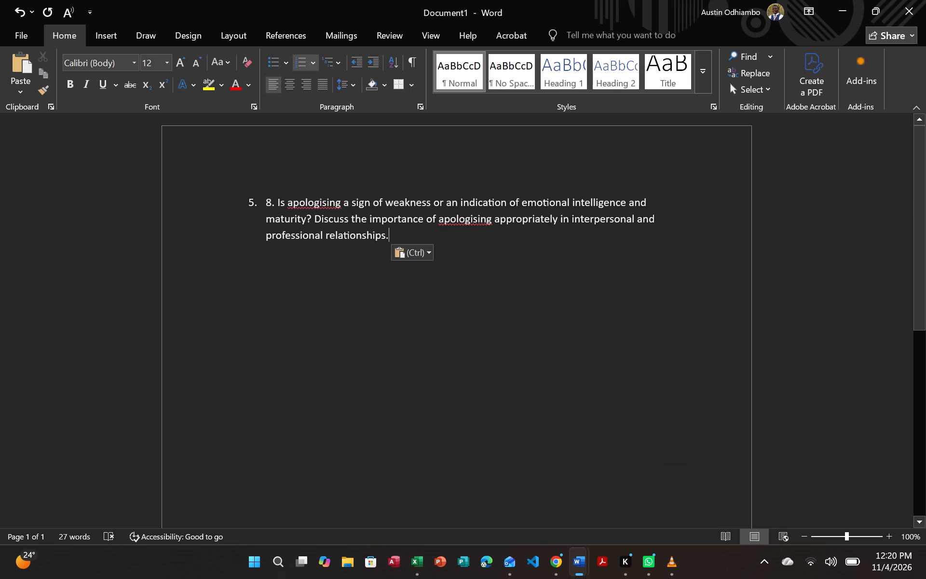
key("Return")
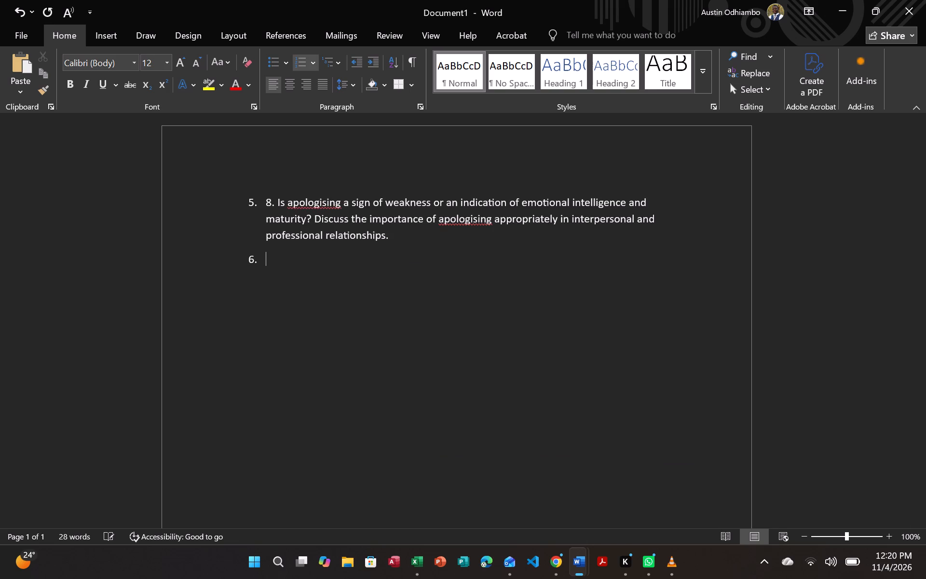
key("BackSpace")
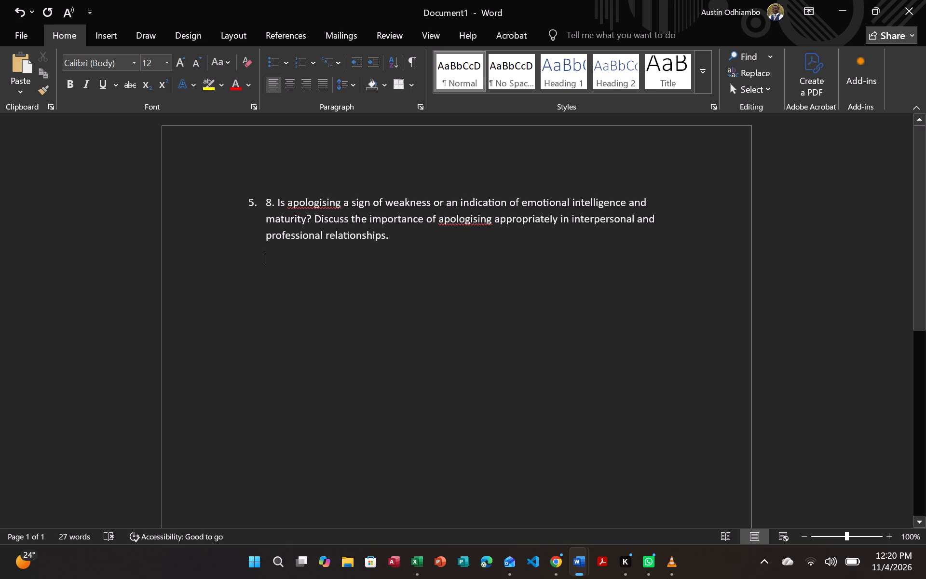
left_click(259, 204)
left_click(259, 199)
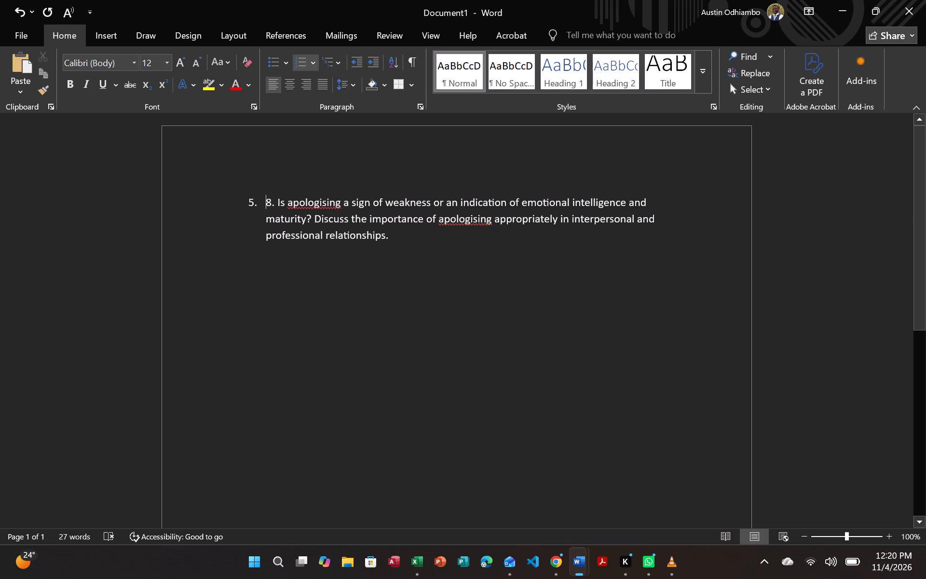
key("BackSpace")
key("BackSpace")
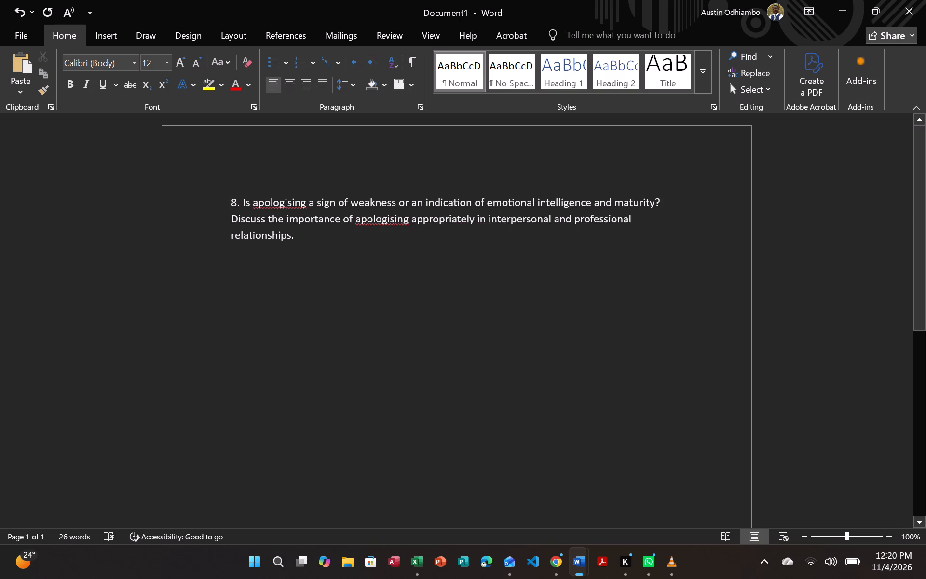
key("BackSpace")
key("BackSpace")
left_click(299, 239)
key("Return")
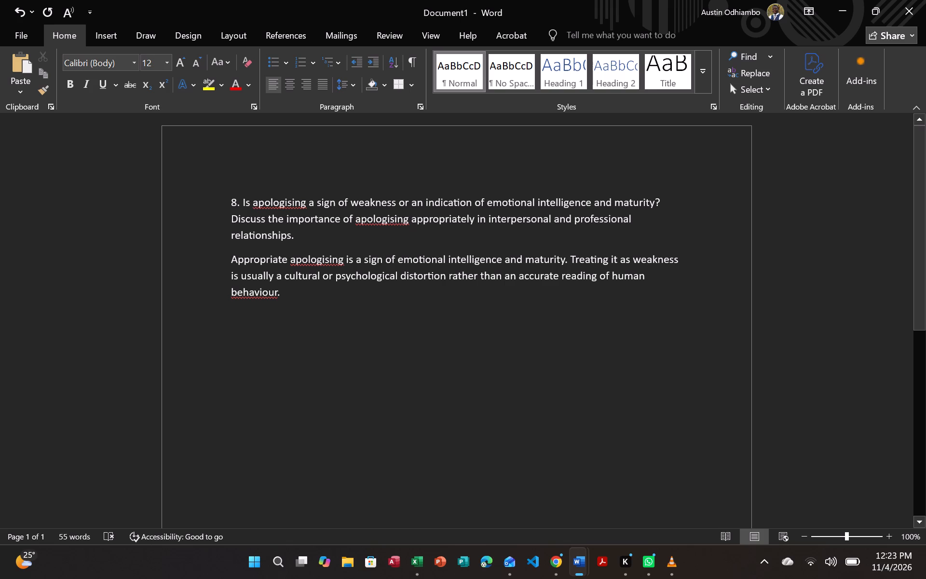
Place the insertion point at the start of the answer paragraph, before "Appropriate".
left_click(226, 258)
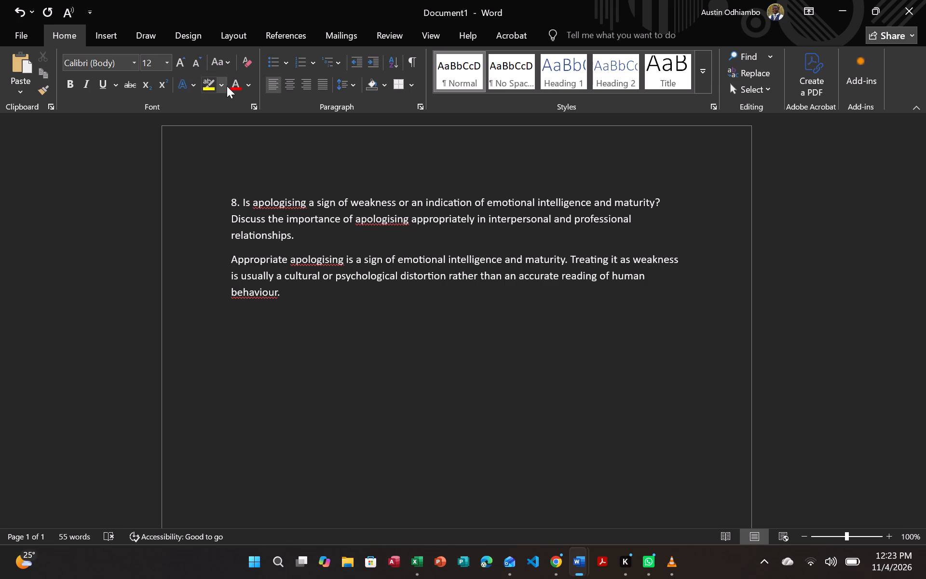
Format the answer paragraph beginning with "Appropriate" as a bulleted list item.
left_click(271, 64)
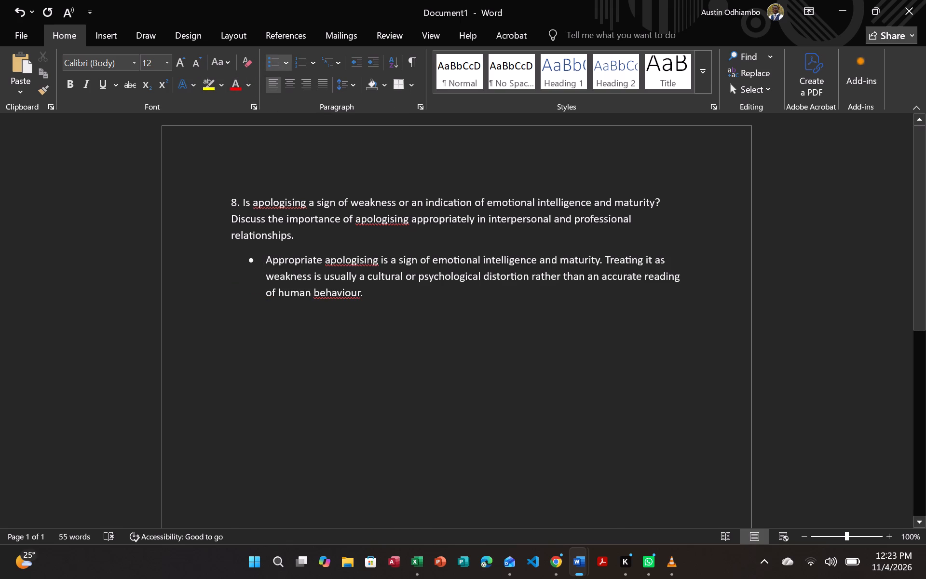
Add a second bullet reading "IMPORTANCE OF APOLOGIZING APPROPRIATELY IN INTERPERSONAL AND PROFESSIONAL RELASHIONSHIP:" and start an empty bullet below it.
left_click(368, 311)
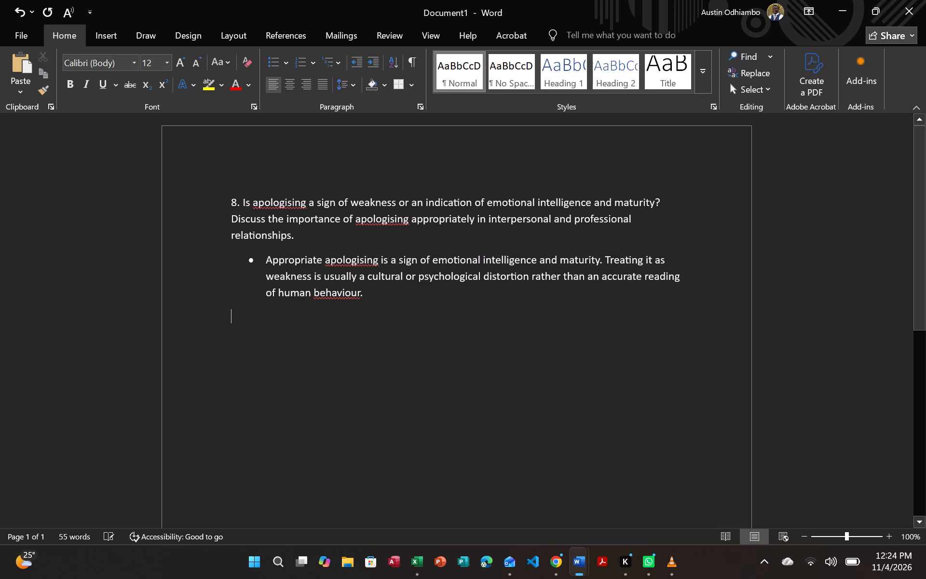
left_click(374, 297)
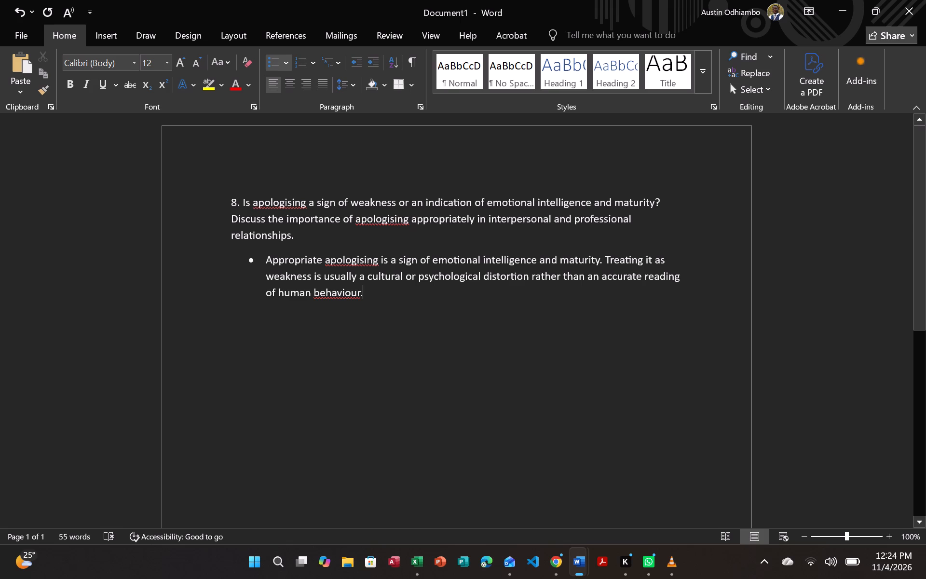
key("Return")
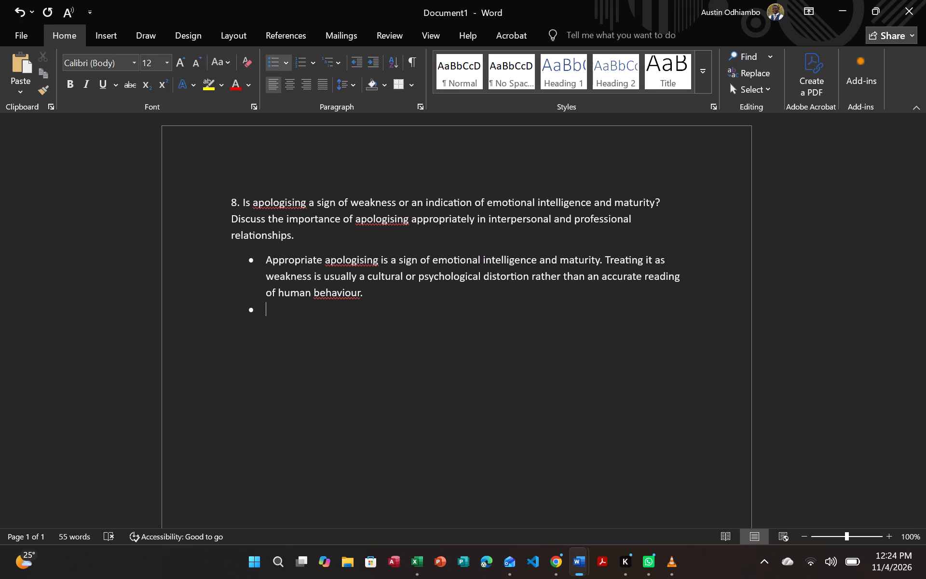
type("IMPORTANCE OF")
key("space")
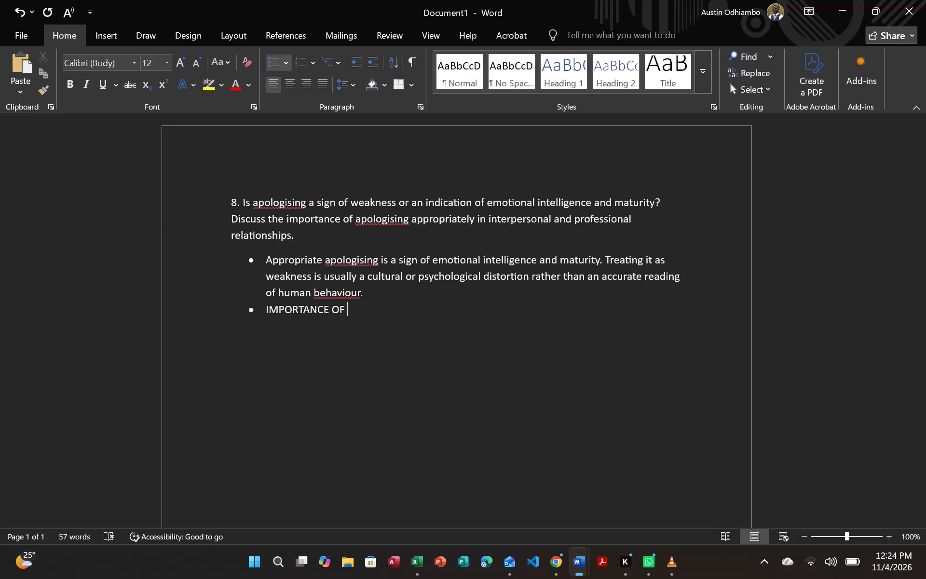
key("a")
type("PP")
key("BackSpace")
type("OLI")
key("BackSpace")
key("o")
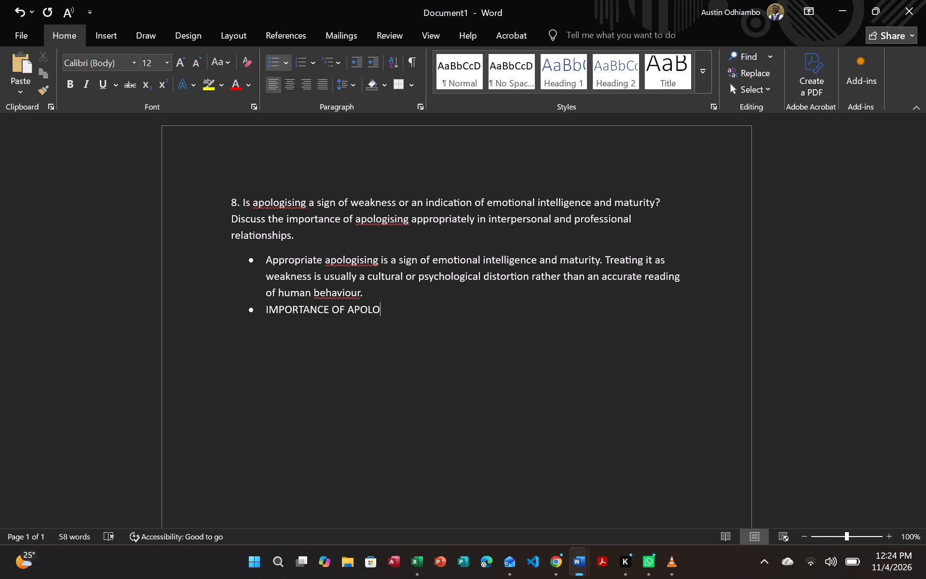
type("GI")
type("ZING")
key("space")
type("APPROPRIATELT")
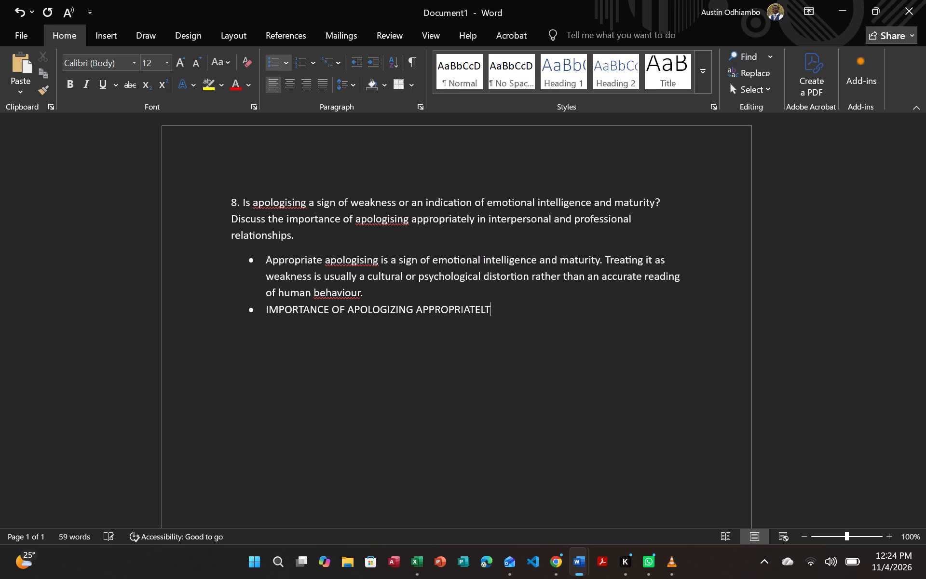
key("BackSpace")
key("y")
key("space")
type("IN INTERPERSONAL")
key("space")
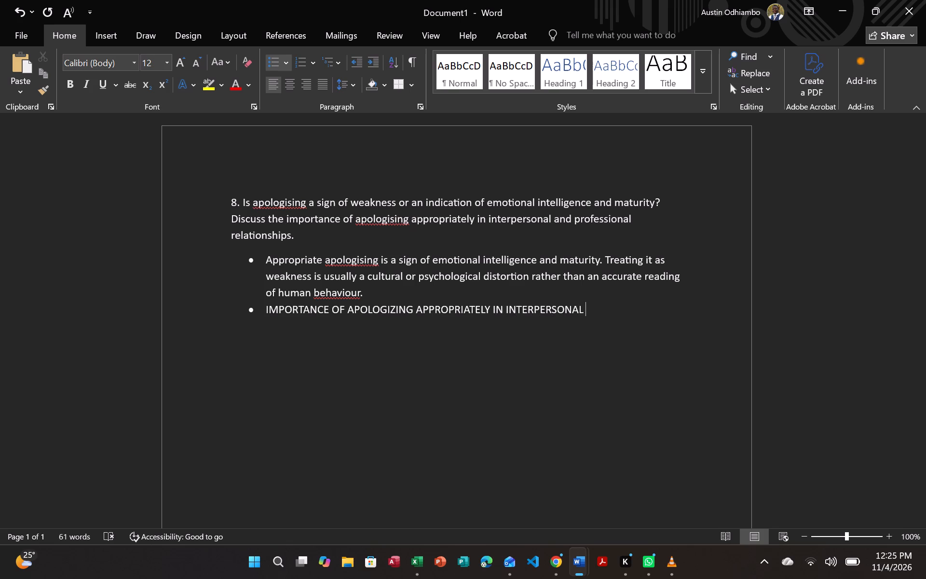
type("AND PROFESSIONAL")
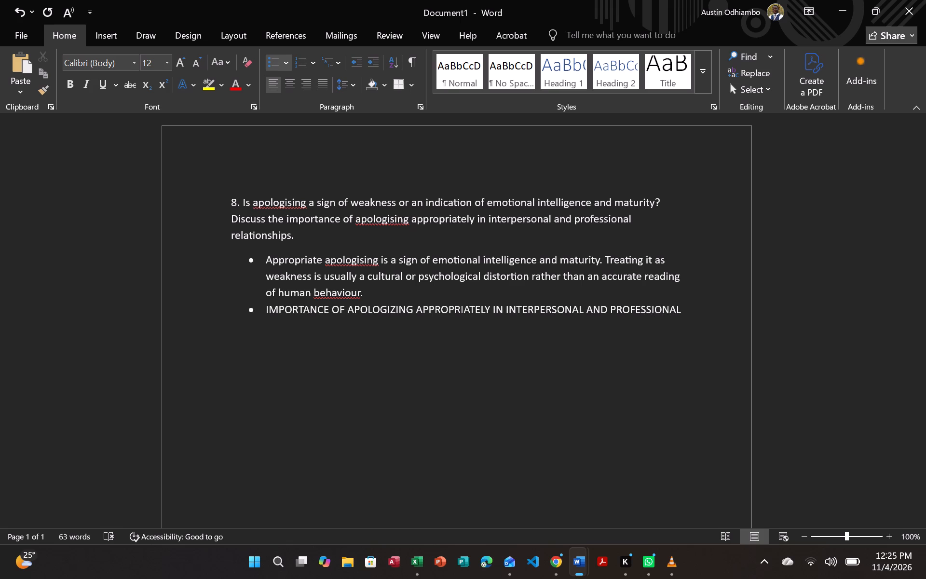
key("space")
type("RELASHIONSHIP")
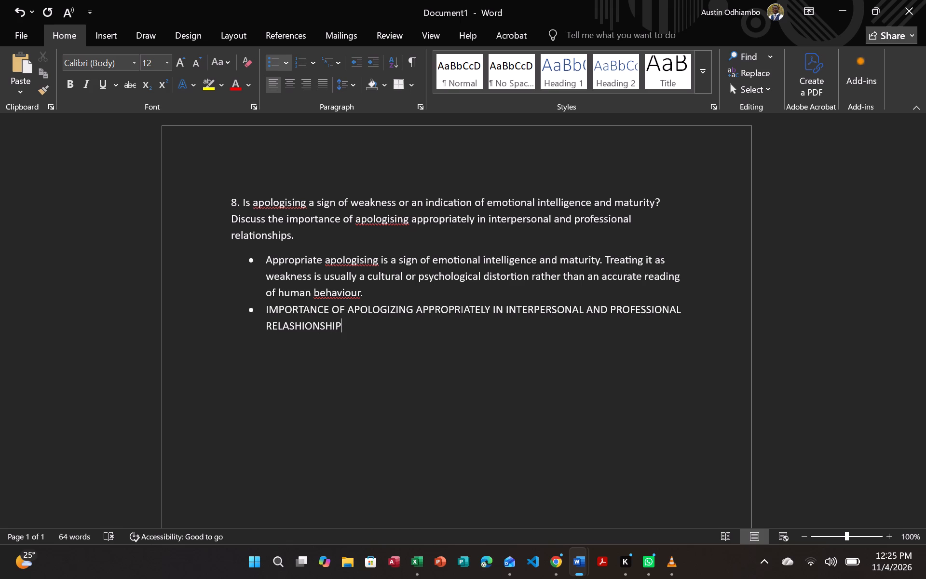
key("shift+colon")
key("Return")
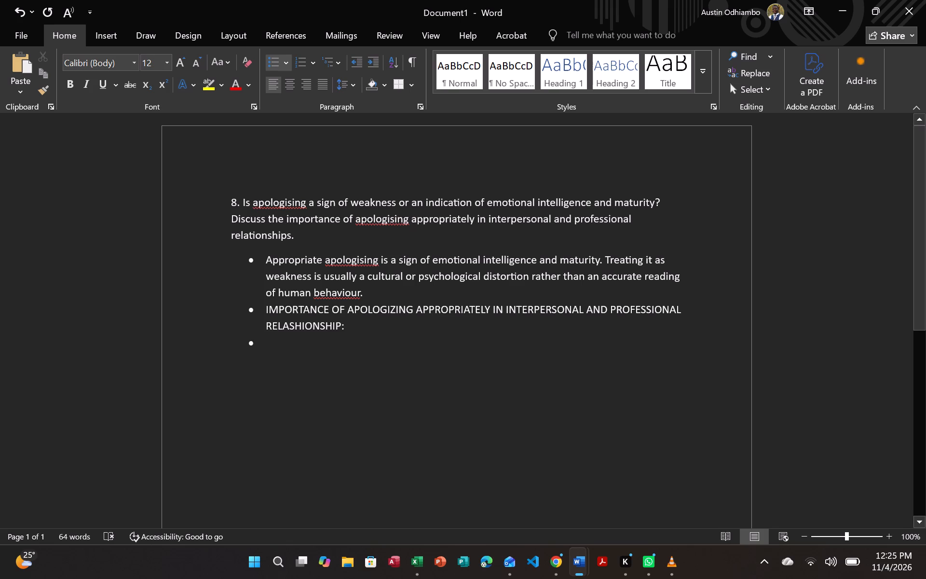
Underline the whole capitalised heading about the importance of apologizing appropriately.
left_click_drag(263, 312, 349, 322)
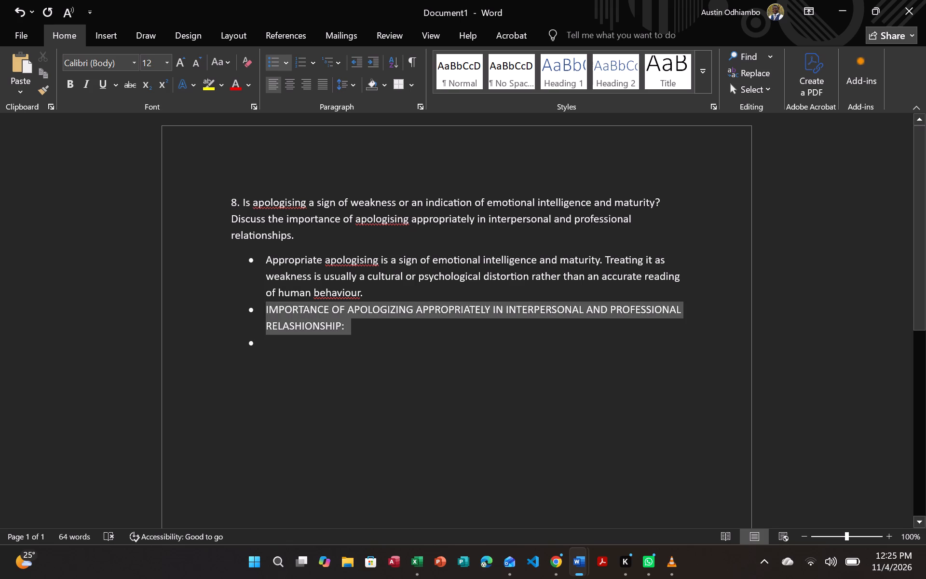
left_click_drag(349, 322, 349, 326)
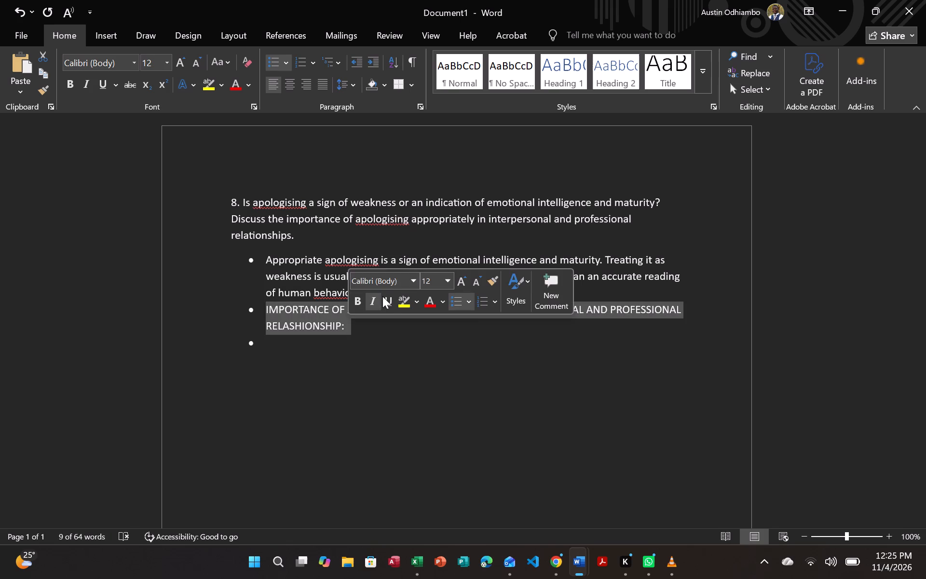
left_click(382, 296)
Remove the bullet from the empty line below the underlined heading and enter "1." there.
left_click(360, 344)
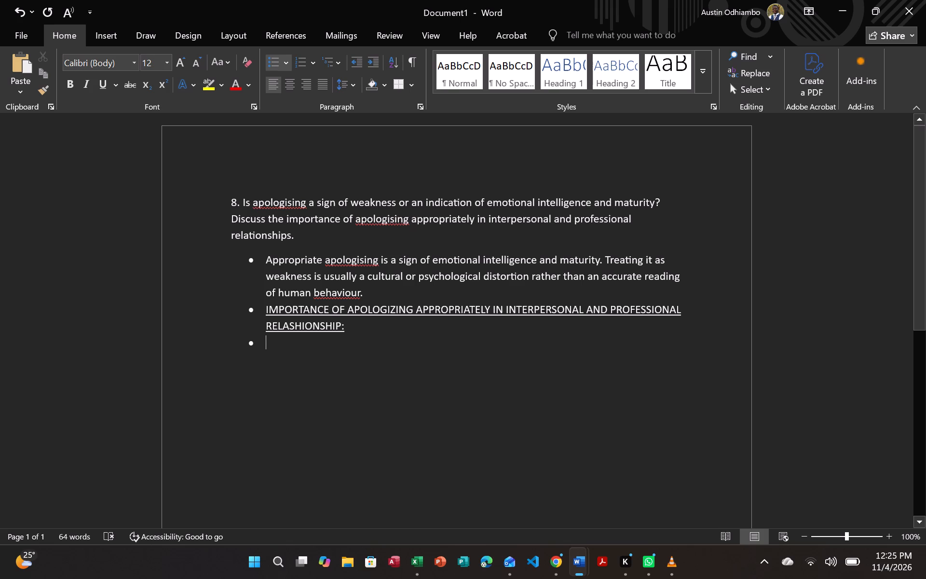
key("BackSpace")
key("BackSpace")
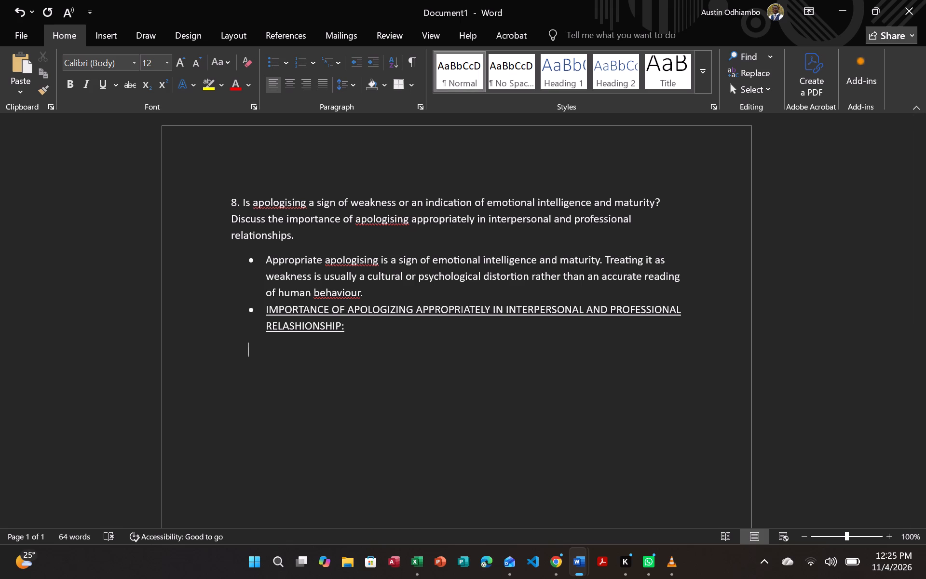
type("1.")
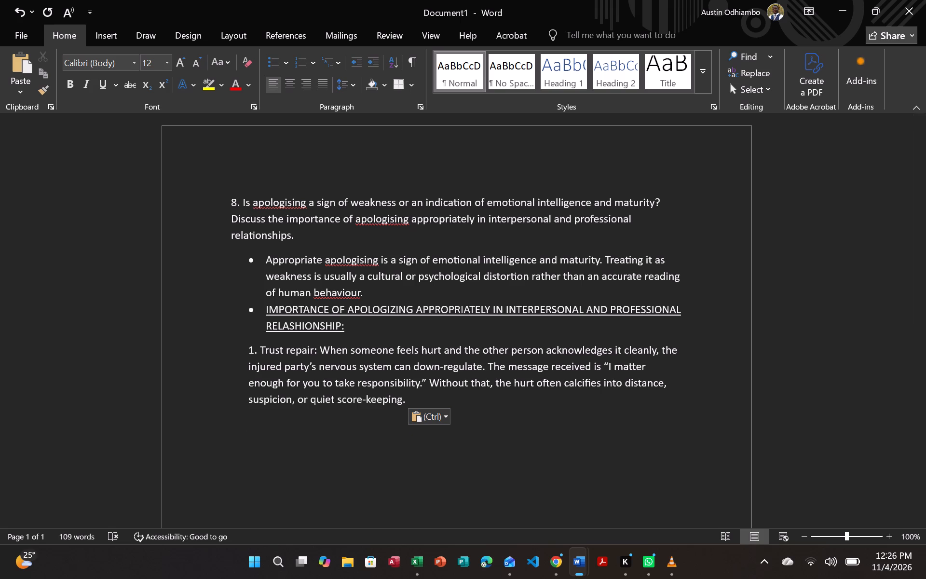
Replace the word "repair" in point 1's title with "building" in lowercase.
left_click(314, 351)
left_click(314, 351)
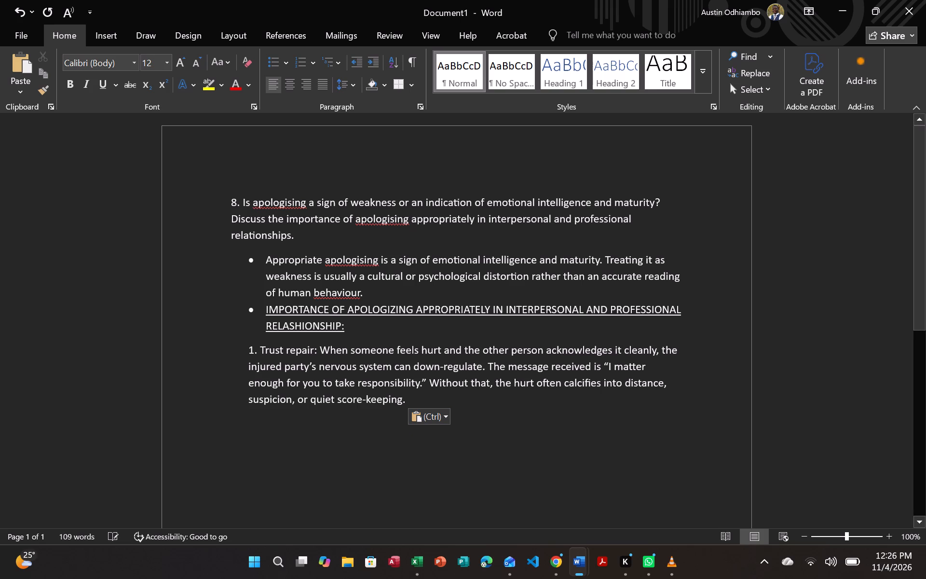
key("BackSpace")
key("BackSpace")
key("BackSpace")
key("BackSpace")
key("BackSpace")
key("BackSpace")
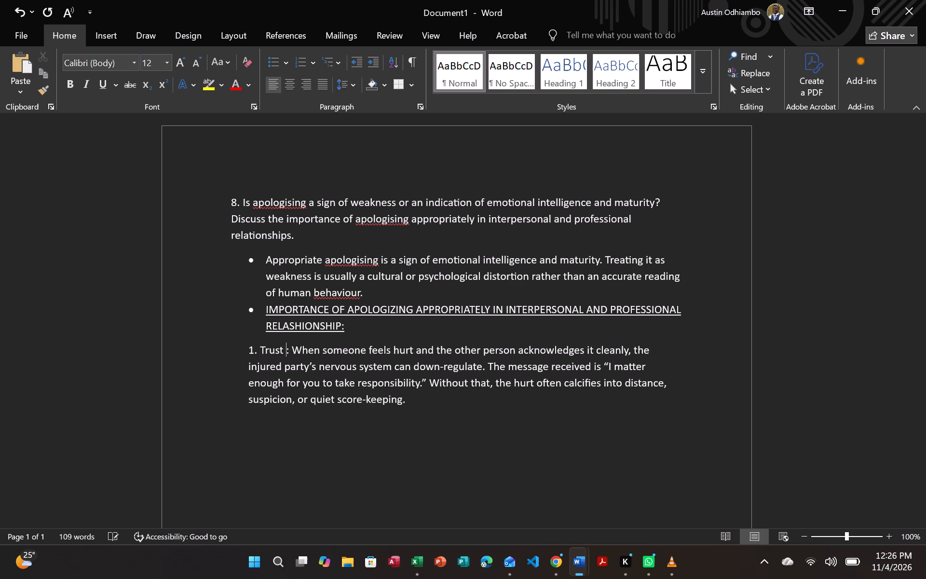
type("BUILDING")
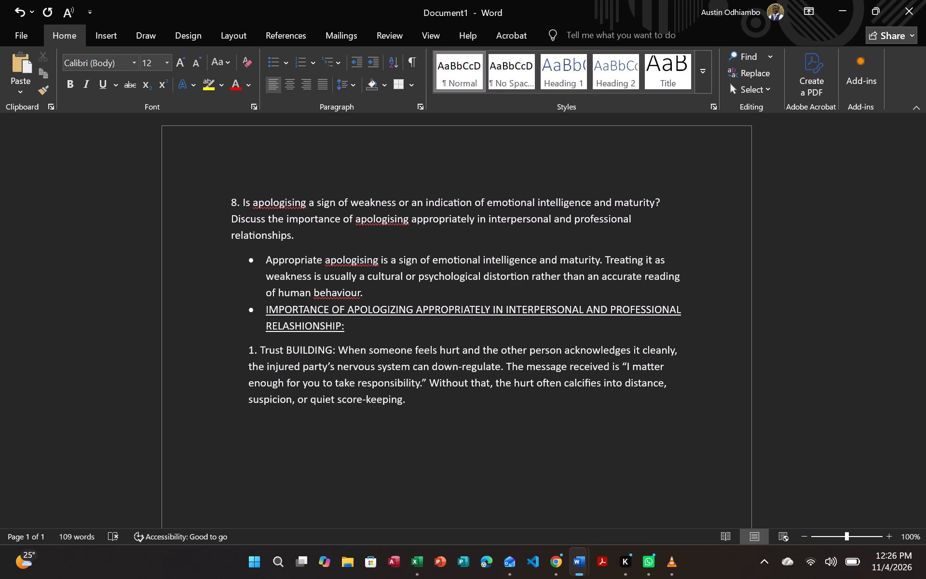
key("BackSpace")
key("BackSpace")
key("BackSpace")
key("BackSpace")
key("BackSpace")
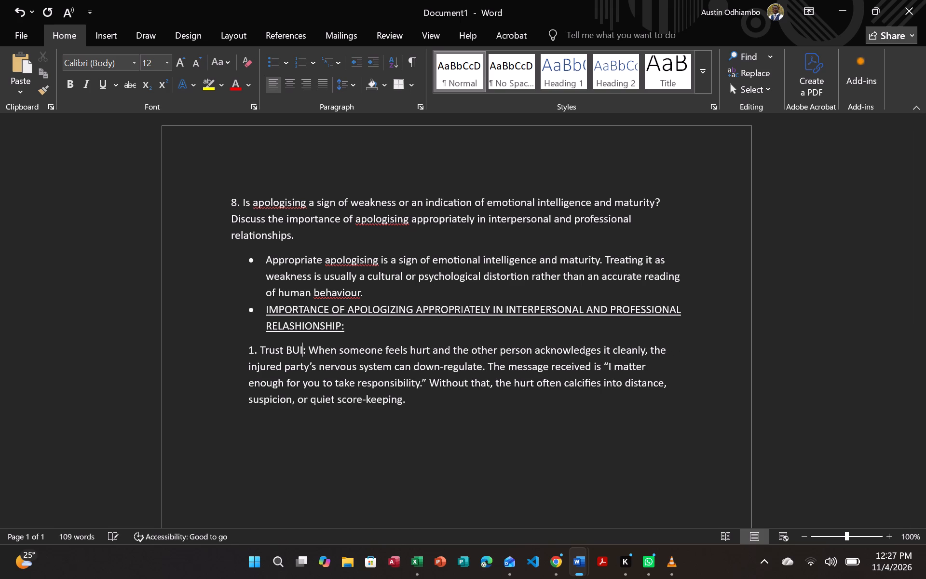
key("BackSpace")
key("BackSpace")
key("BackSpace")
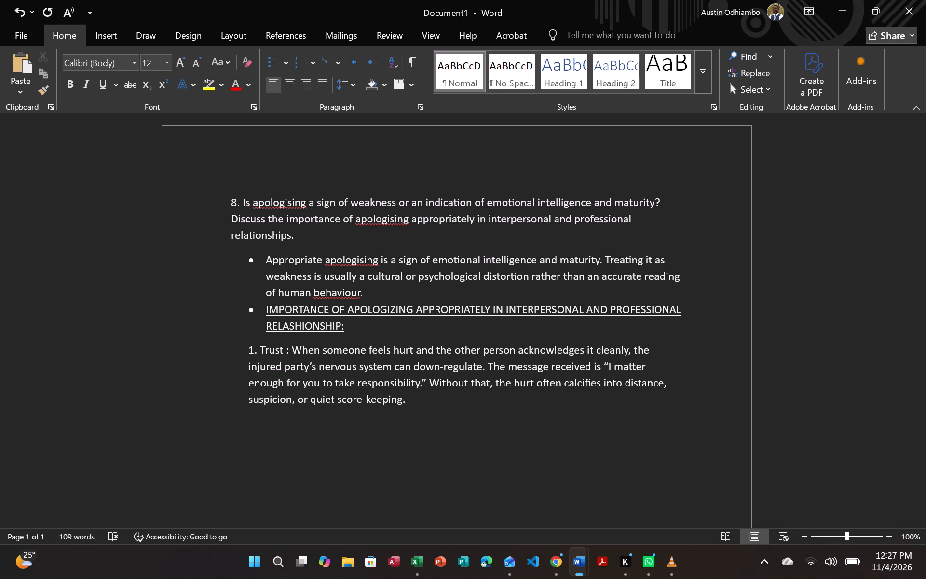
type("building")
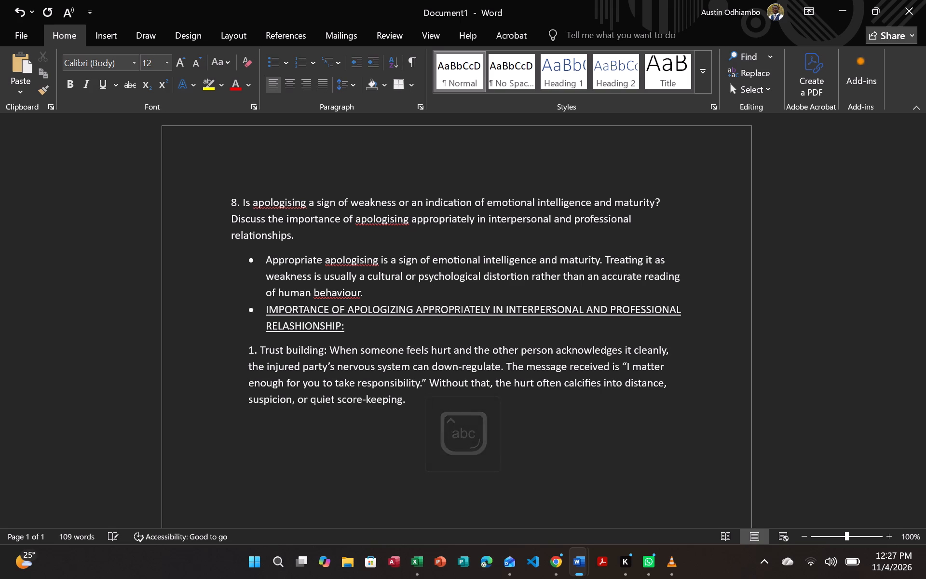
Replace the colon after "Trust building" with a hyphen.
left_click(331, 351)
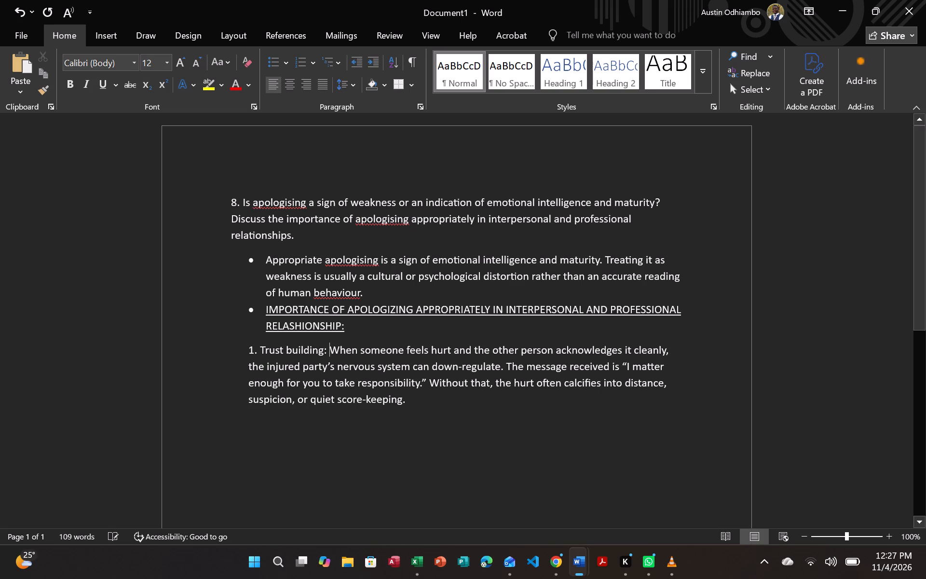
left_click(325, 347)
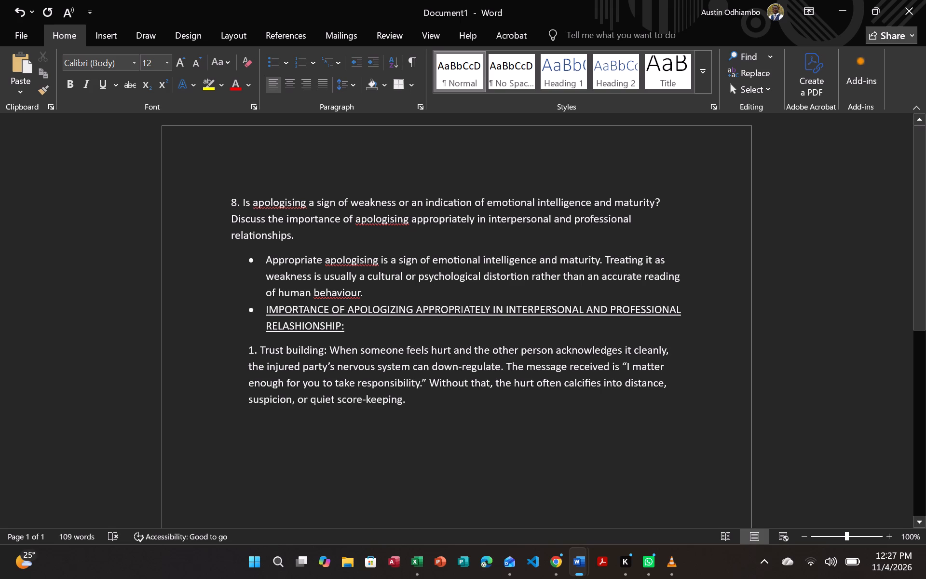
left_click(328, 351)
key("BackSpace")
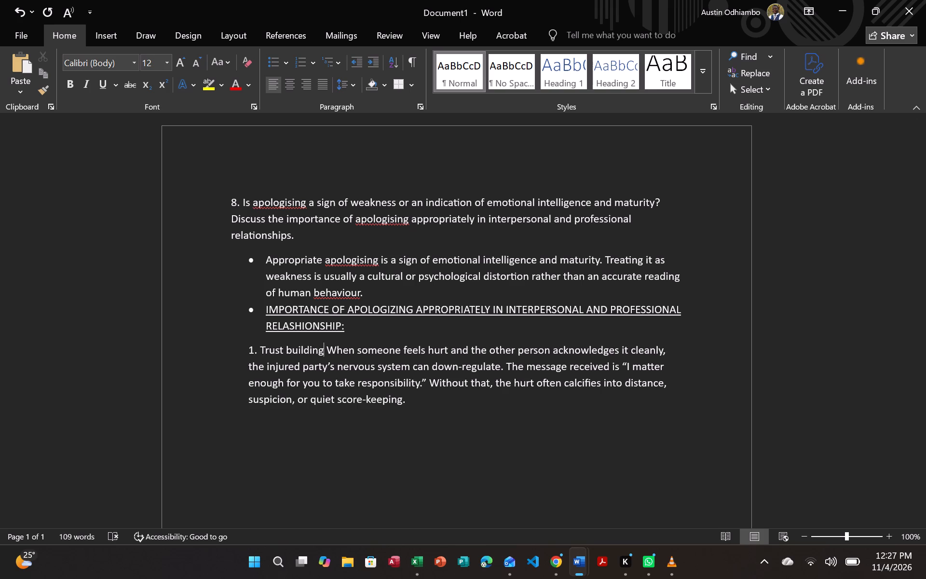
key("minus")
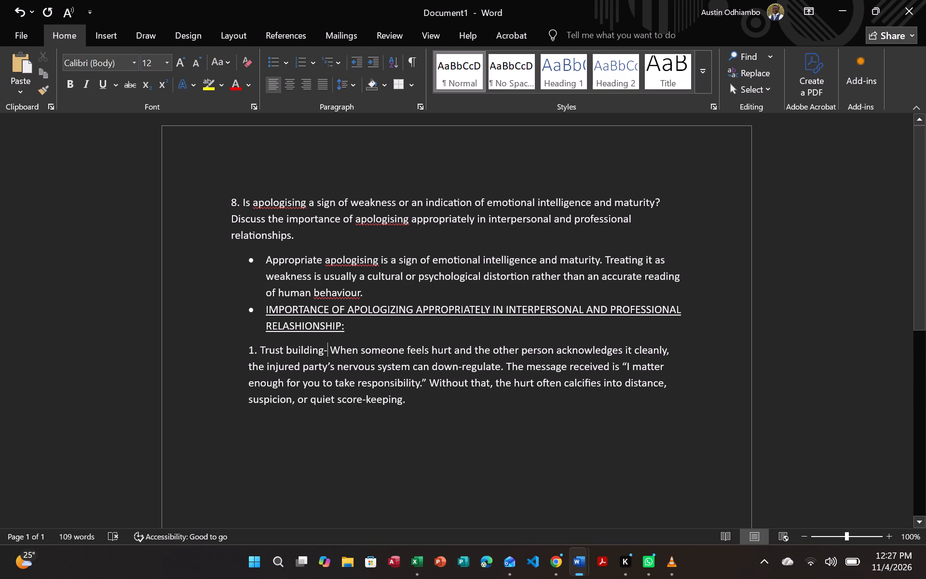
Reword "injured party's nervous system can down-regulate" in point 1 as "hurt person finds a space to heal".
left_click(501, 367)
key("BackSpace")
key("BackSpace")
key("BackSpace")
key("BackSpace")
key("BackSpace")
key("BackSpace")
key("BackSpace")
key("BackSpace")
key("BackSpace")
key("BackSpace")
key("BackSpace")
key("BackSpace")
key("BackSpace")
key("BackSpace")
key("BackSpace")
key("BackSpace")
key("BackSpace")
key("BackSpace")
key("BackSpace")
key("BackSpace")
key("BackSpace")
key("BackSpace")
key("BackSpace")
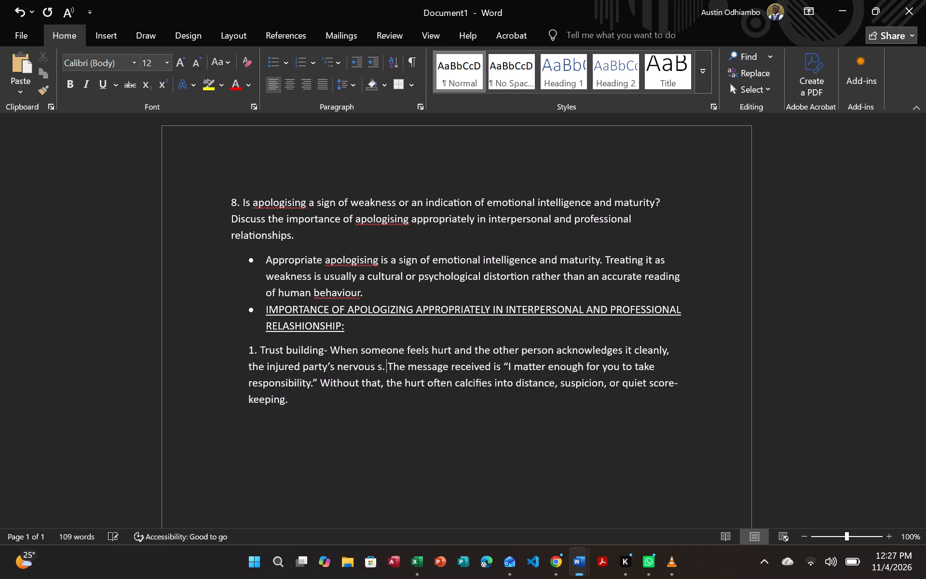
key("BackSpace")
key("BackSpace")
key("BackSpace")
key("BackSpace")
key("BackSpace")
key("BackSpace")
key("BackSpace")
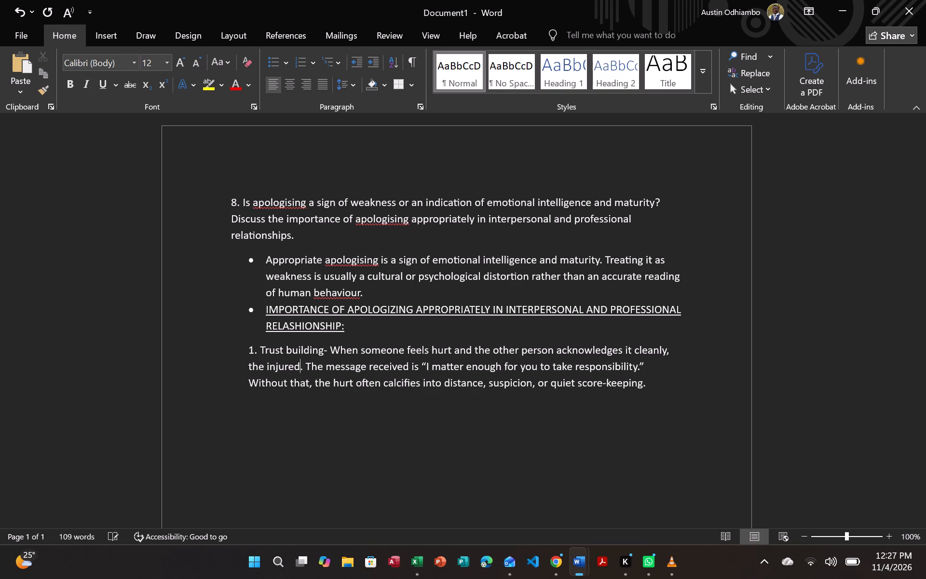
key("BackSpace")
key("BackSpace")
key("BackSpace")
key("BackSpace")
key("BackSpace")
key("BackSpace")
key("BackSpace")
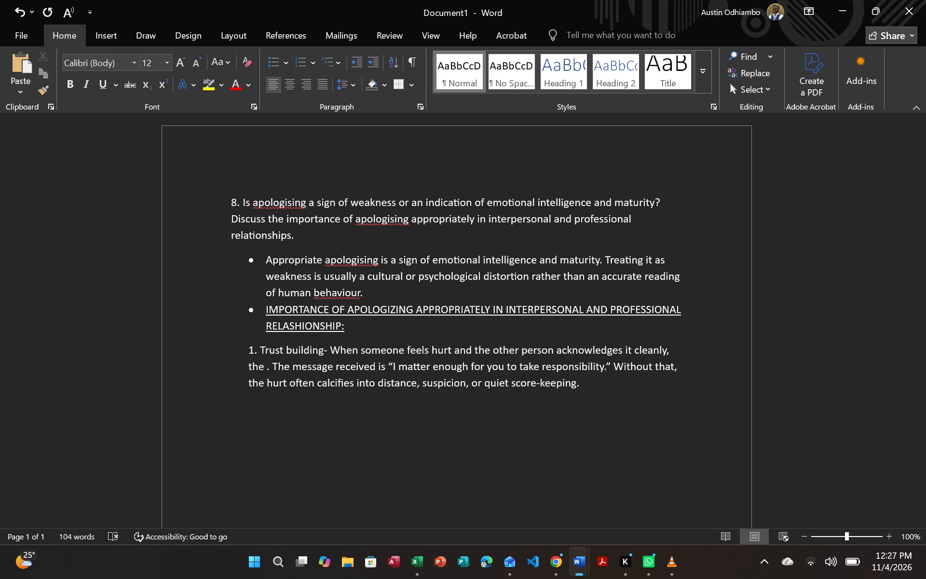
type("hut")
key("BackSpace")
type("rt")
key("space")
type("person")
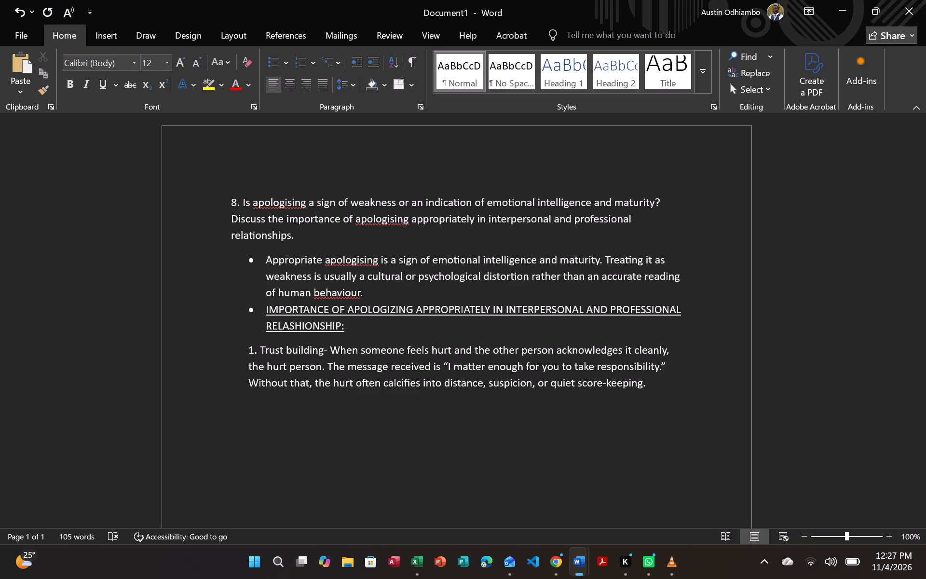
key("space")
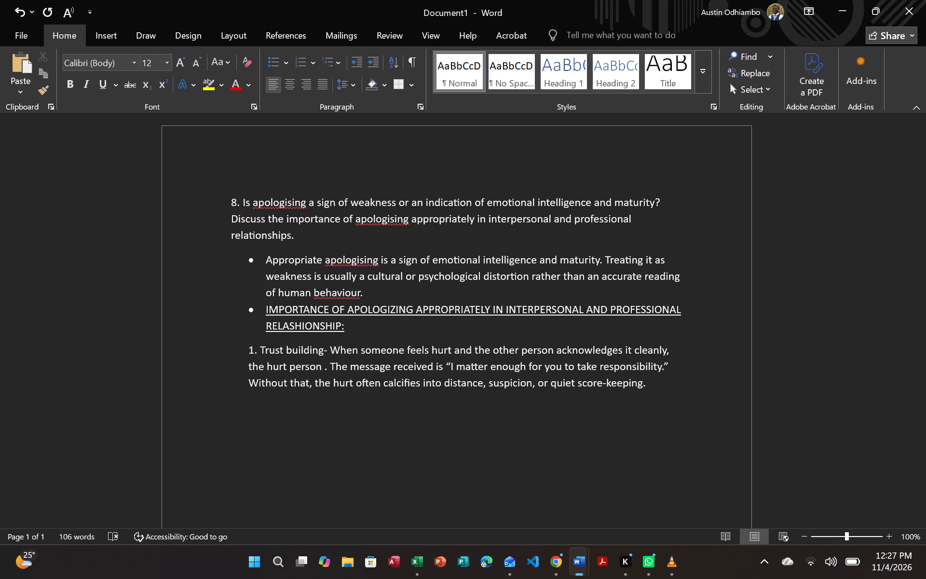
type("finds a")
key("space")
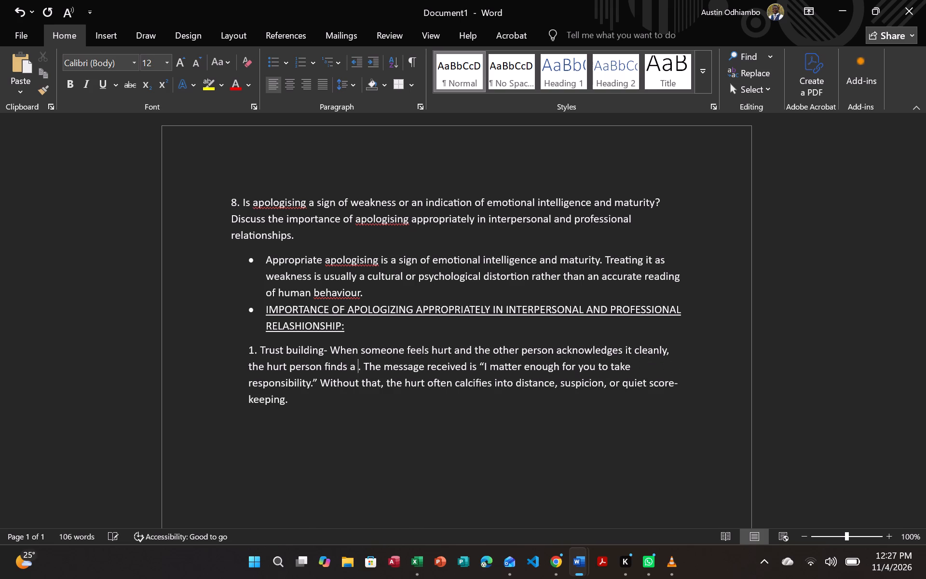
type("space to hee")
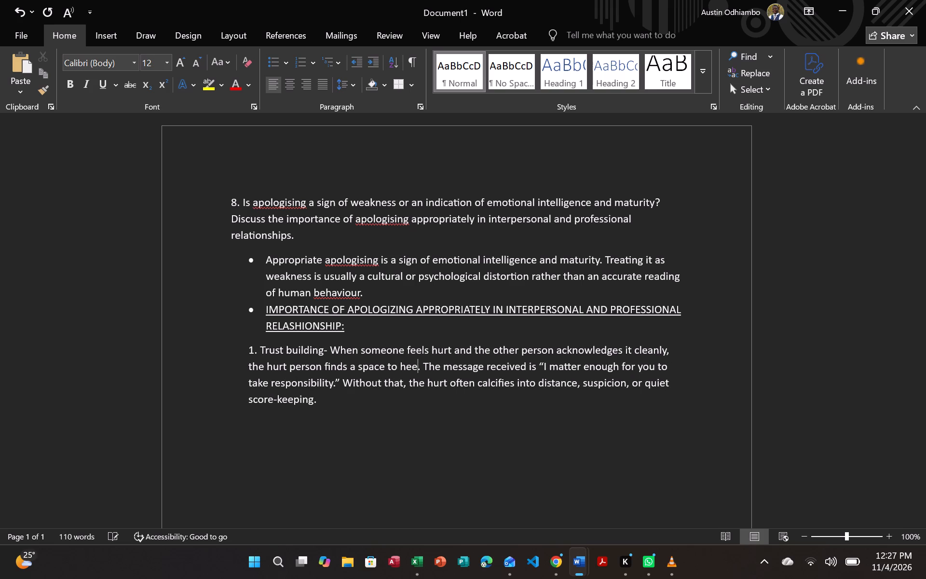
key("BackSpace")
type("ak")
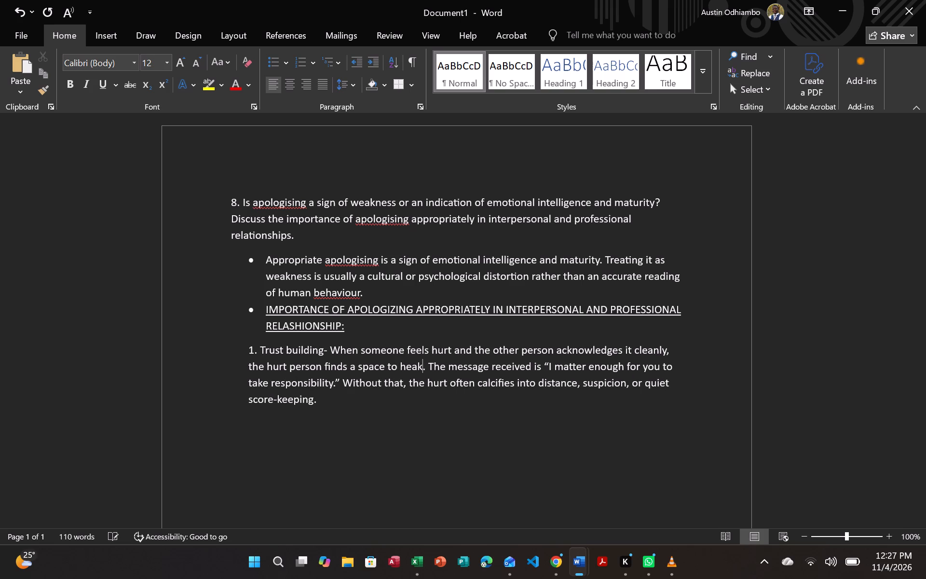
key("BackSpace")
key("l")
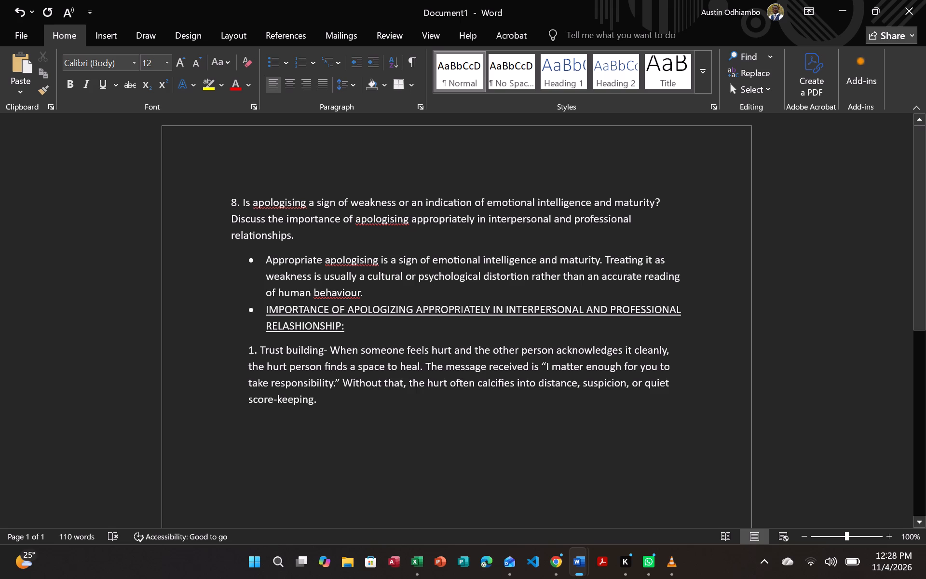
In point 1, replace "message received is “I" with "hurt person always feels that they" before "matter enough".
left_click(545, 368)
key("BackSpace")
key("BackSpace")
key("BackSpace")
key("BackSpace")
key("BackSpace")
key("BackSpace")
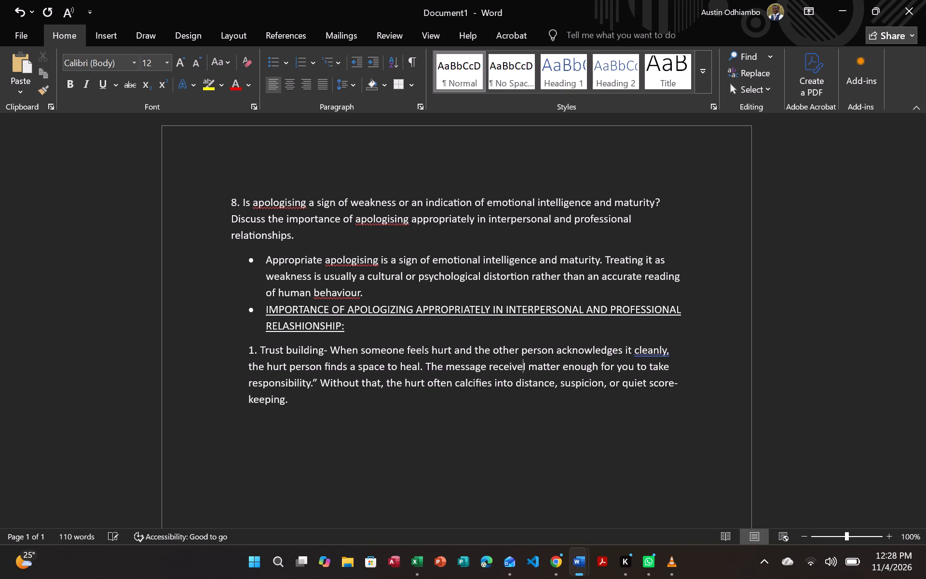
key("BackSpace")
key("BackSpace")
key("BackSpace")
key("BackSpace")
key("BackSpace")
key("BackSpace")
key("BackSpace")
key("BackSpace")
key("BackSpace")
key("BackSpace")
key("BackSpace")
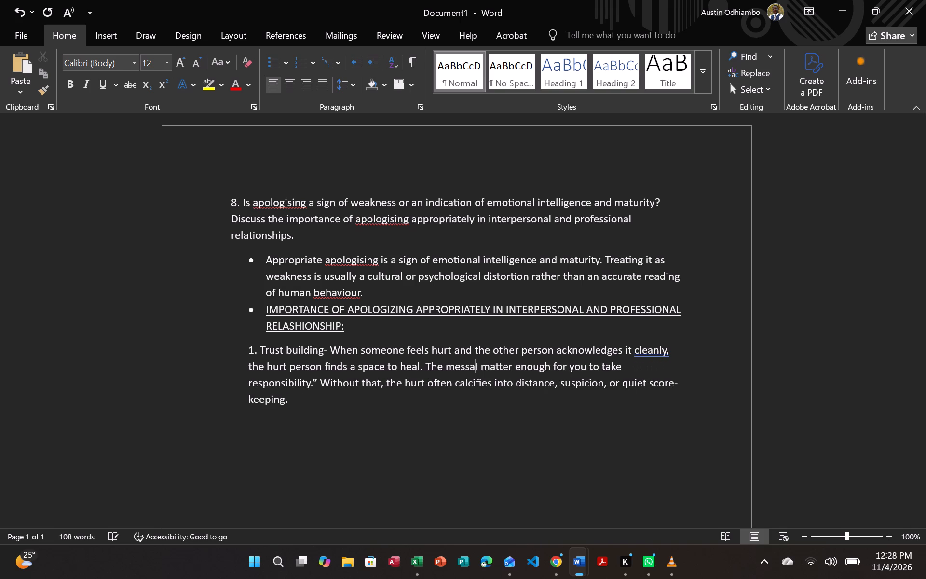
key("BackSpace")
key("BackSpace")
key("BackSpace")
key("BackSpace")
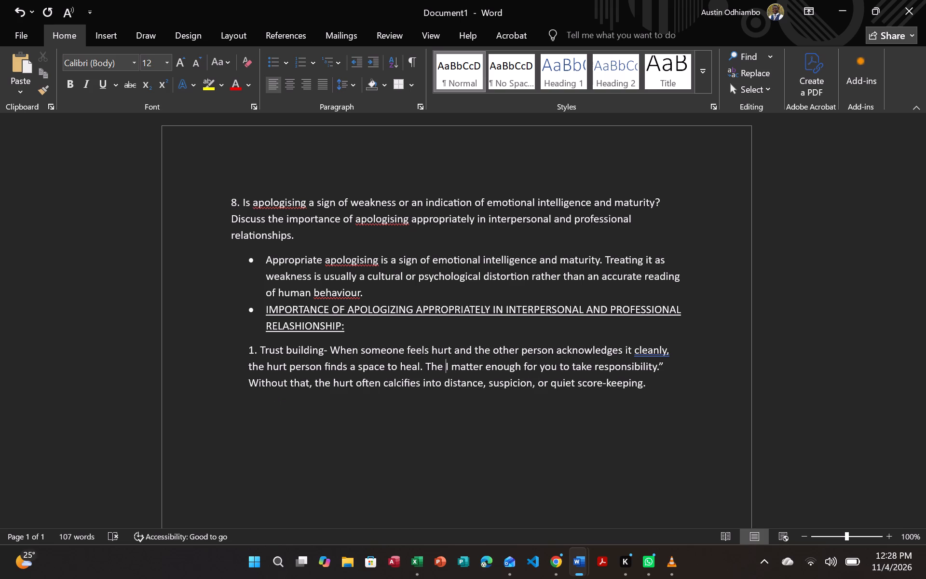
type("hurt")
key("space")
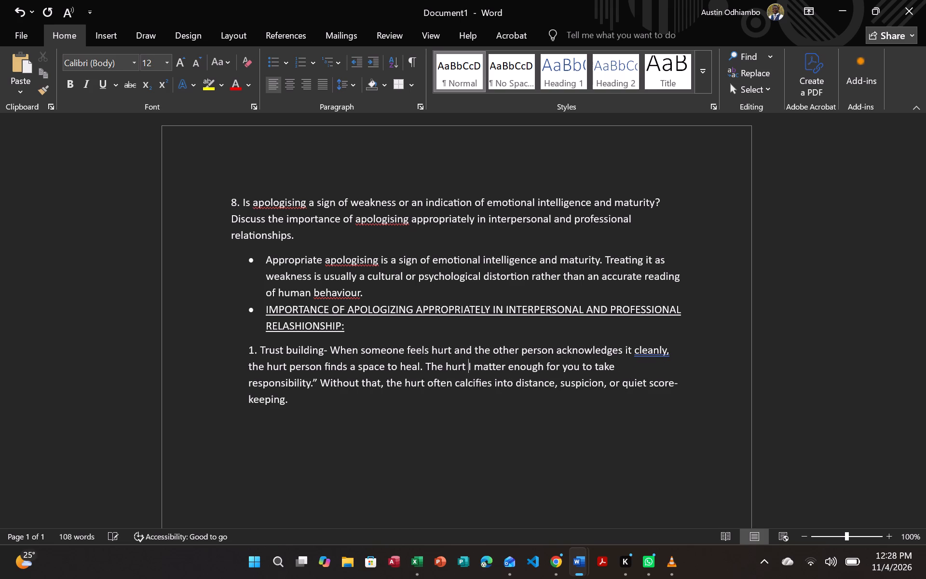
key("p")
type("erson")
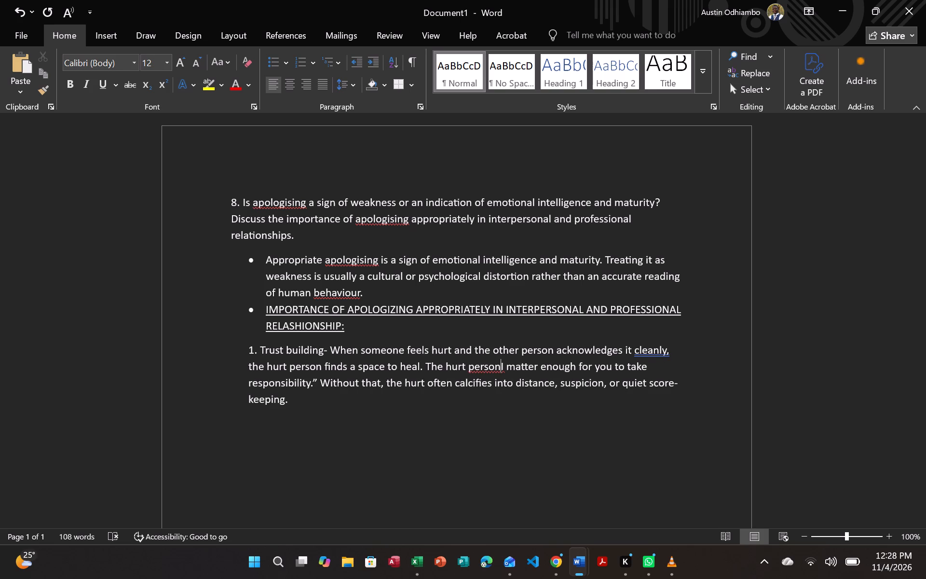
key("space")
type("always")
key("space")
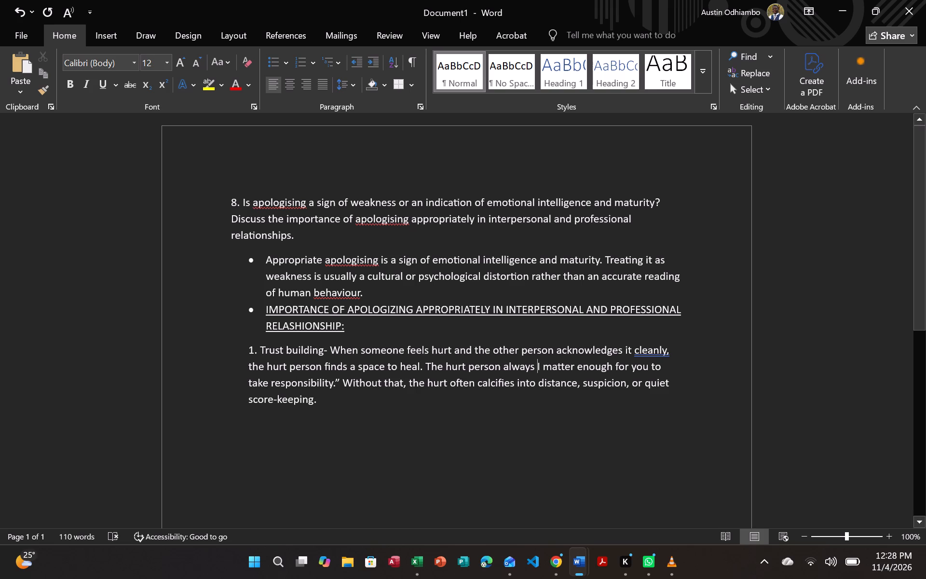
left_click(540, 364)
key("BackSpace")
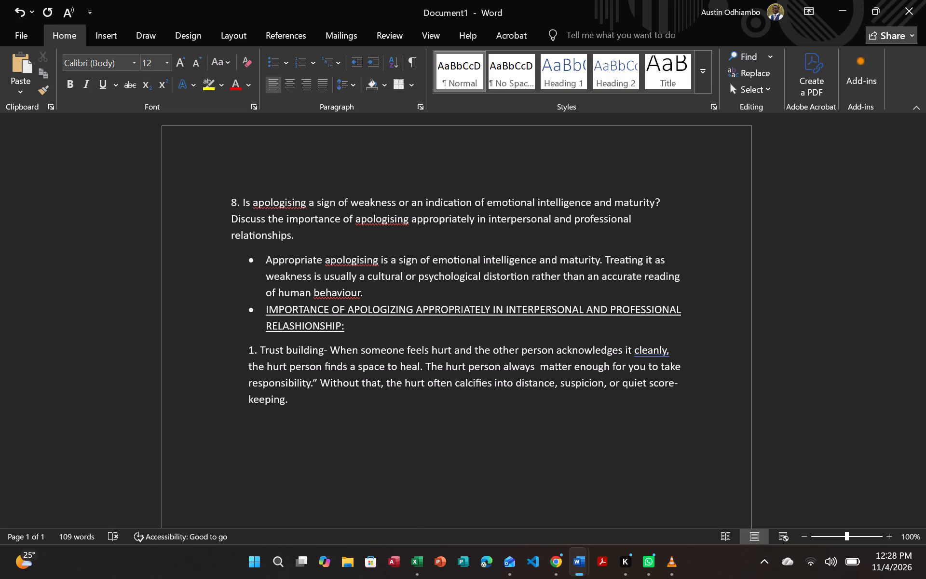
type("feels that")
key("space")
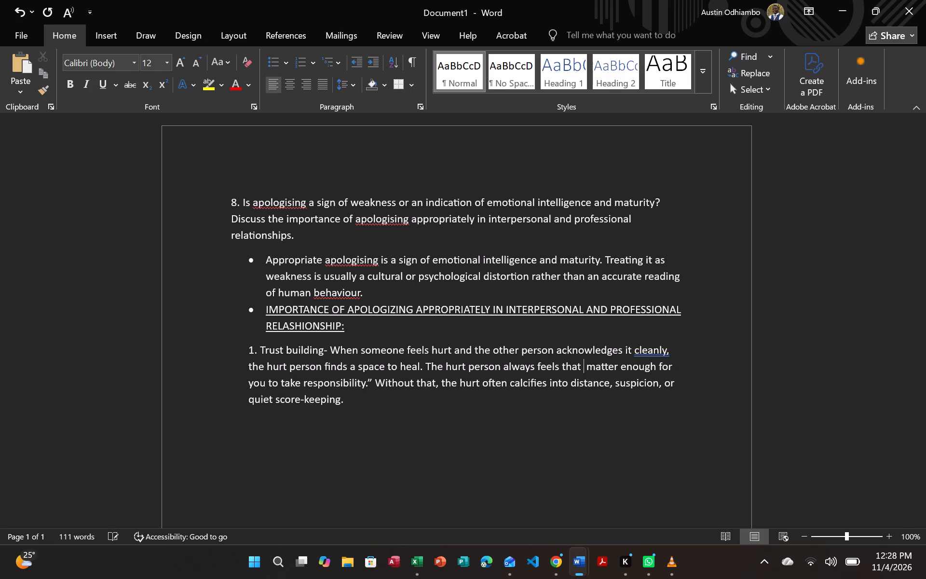
type("they")
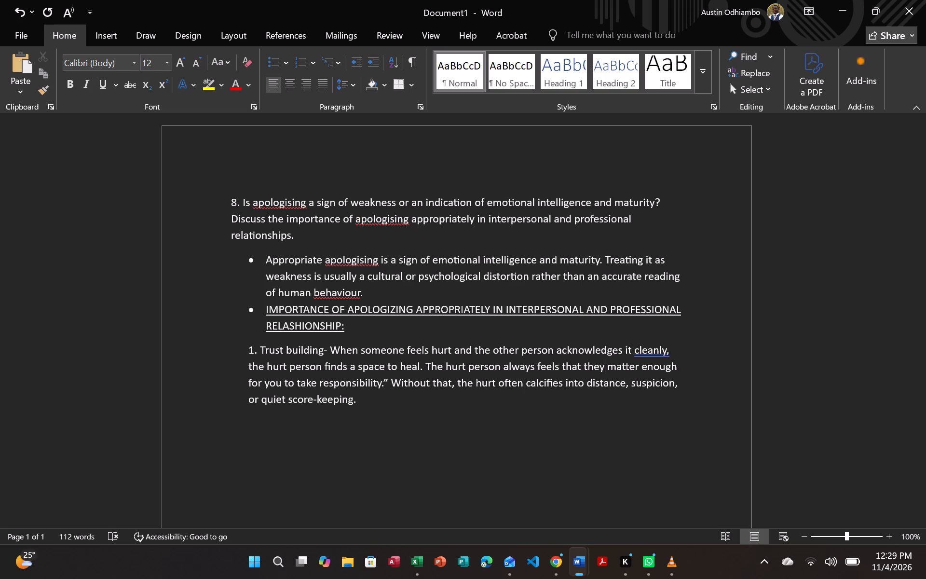
Delete the leftover closing quotation mark after "responsibility." in point 1.
left_click(390, 383)
left_click(387, 383)
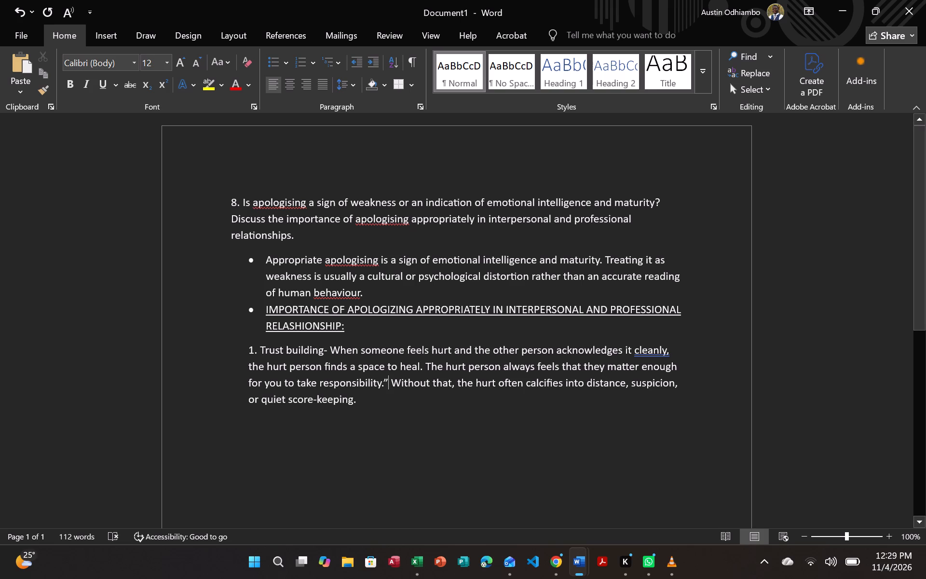
key("BackSpace")
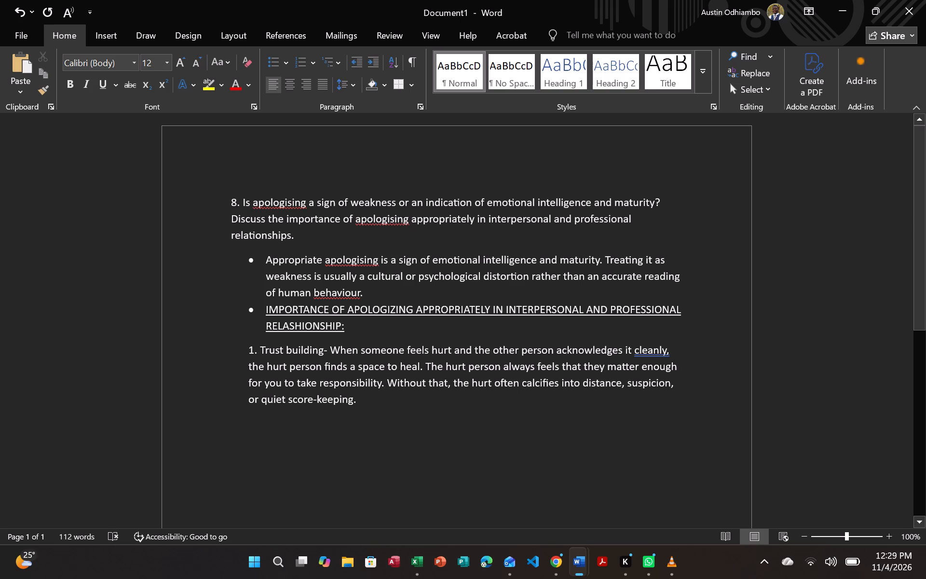
Replace the ending of point 1 after "Without that, the hurt" with "intensifies leading to broken trust.".
left_click(366, 404)
key("BackSpace")
key("BackSpace")
key("BackSpace")
key("BackSpace")
key("BackSpace")
key("BackSpace")
key("BackSpace")
key("BackSpace")
key("BackSpace")
key("BackSpace")
key("BackSpace")
key("BackSpace")
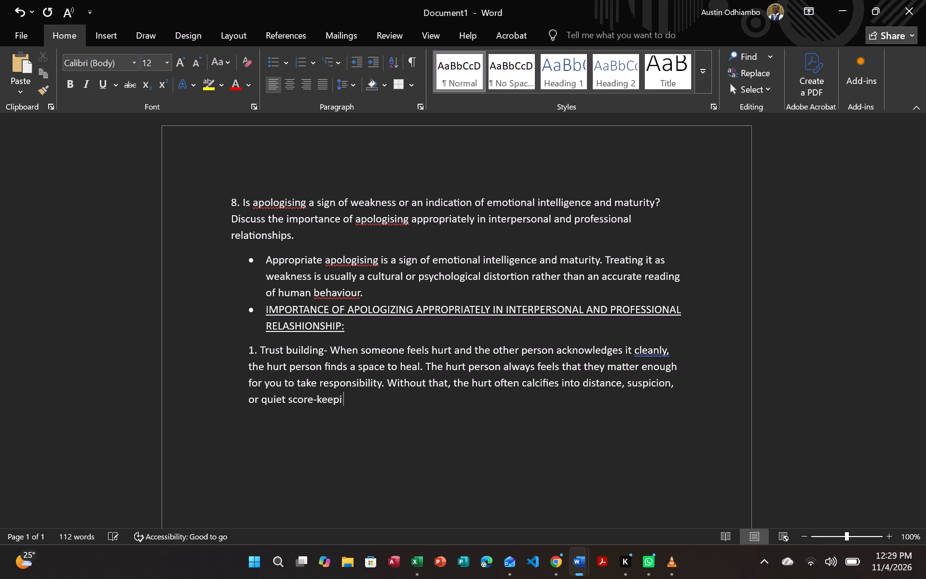
key("BackSpace")
key("BackSpace")
key("BackSpace")
key("BackSpace")
key("BackSpace")
key("BackSpace")
key("BackSpace")
key("BackSpace")
key("BackSpace")
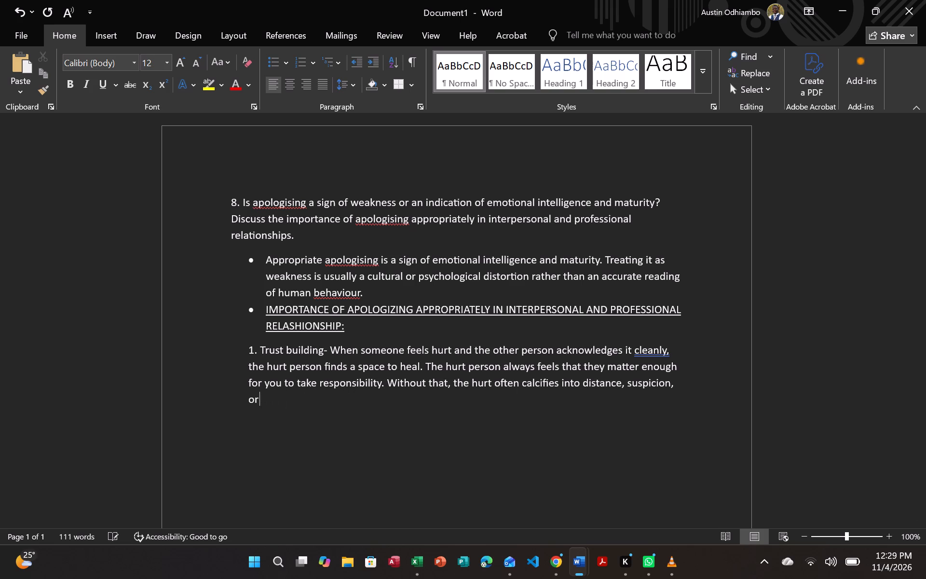
key("BackSpace")
key("BackSpace")
key("BackSpace")
key("BackSpace")
key("BackSpace")
key("BackSpace")
key("BackSpace")
key("BackSpace")
key("BackSpace")
key("BackSpace")
key("BackSpace")
key("BackSpace")
key("BackSpace")
key("BackSpace")
key("BackSpace")
key("BackSpace")
key("BackSpace")
key("BackSpace")
key("BackSpace")
key("BackSpace")
key("BackSpace")
key("BackSpace")
key("BackSpace")
key("BackSpace")
key("BackSpace")
key("BackSpace")
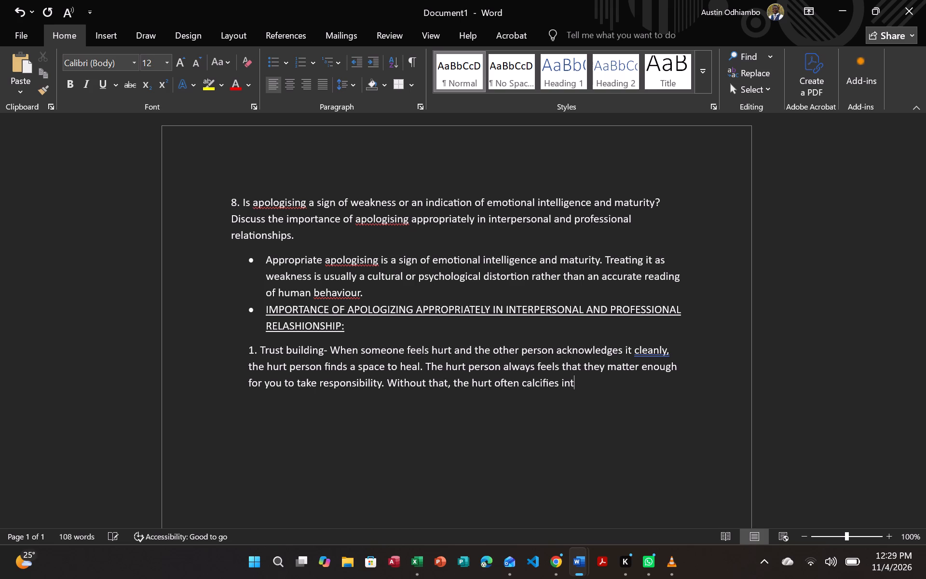
key("BackSpace")
key("BackSpace")
key("BackSpace")
key("BackSpace")
key("BackSpace")
key("BackSpace")
key("BackSpace")
key("BackSpace")
key("BackSpace")
key("BackSpace")
key("BackSpace")
key("BackSpace")
key("BackSpace")
key("BackSpace")
key("BackSpace")
key("BackSpace")
key("BackSpace")
key("BackSpace")
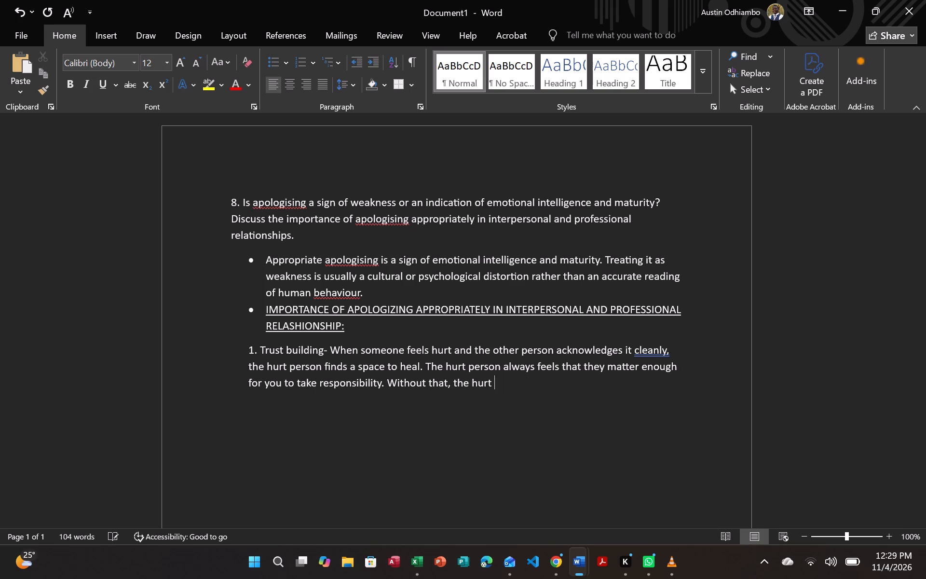
type("intensifies leading to")
key("space")
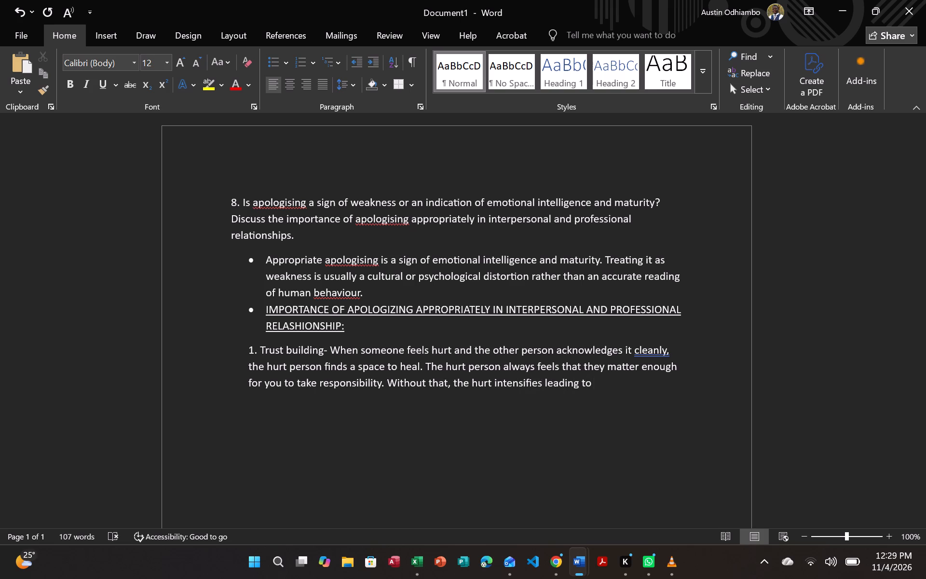
type("broken")
key("space")
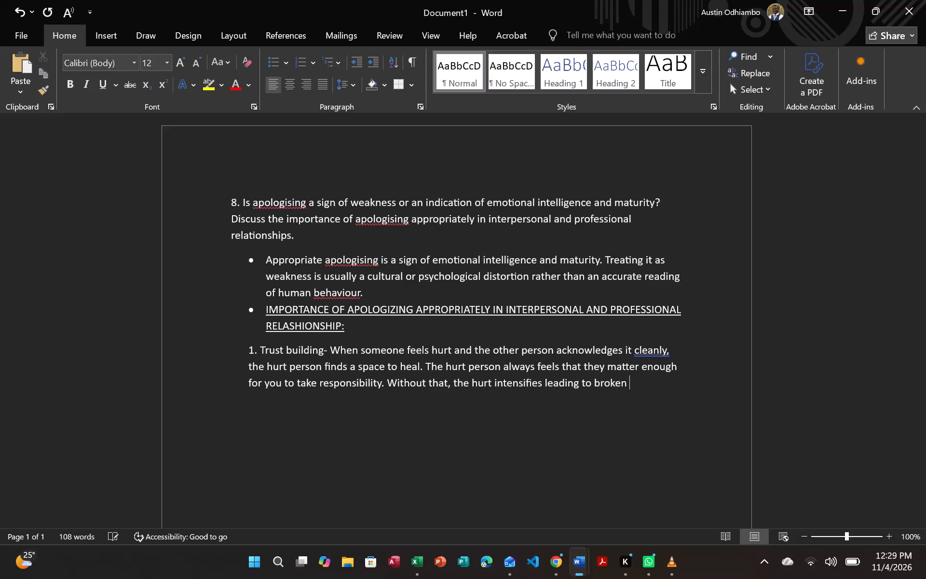
type("trust")
key("period")
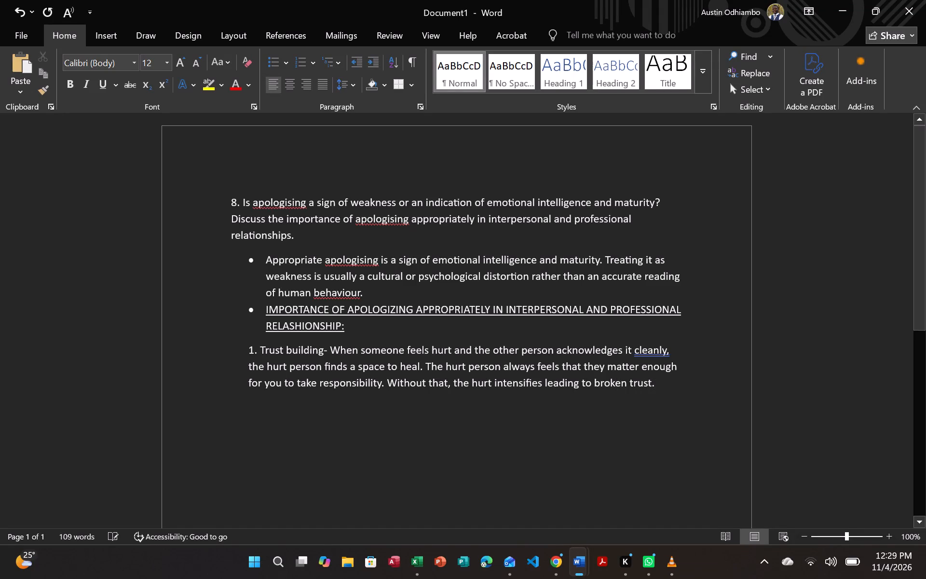
key("Return")
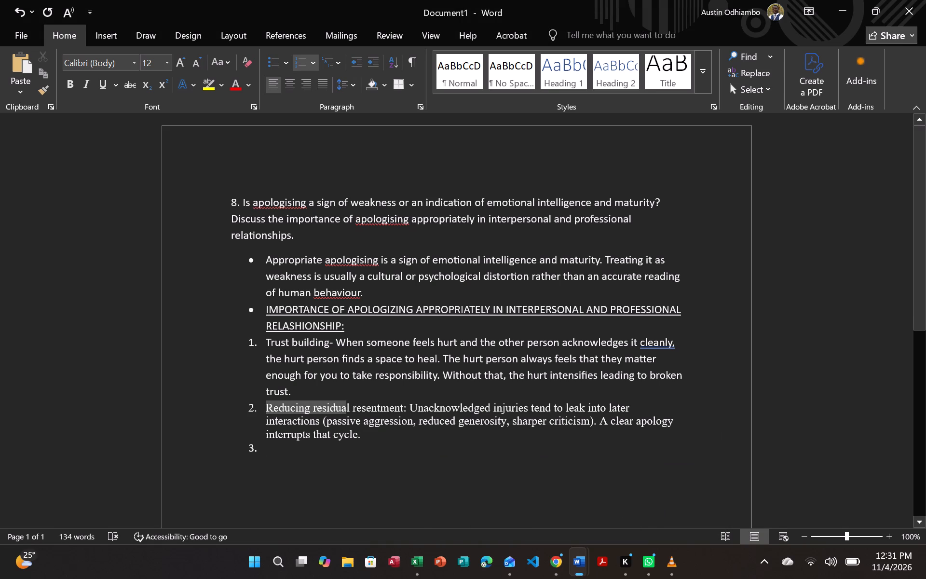
left_click_drag(332, 409, 315, 408)
left_click(315, 408)
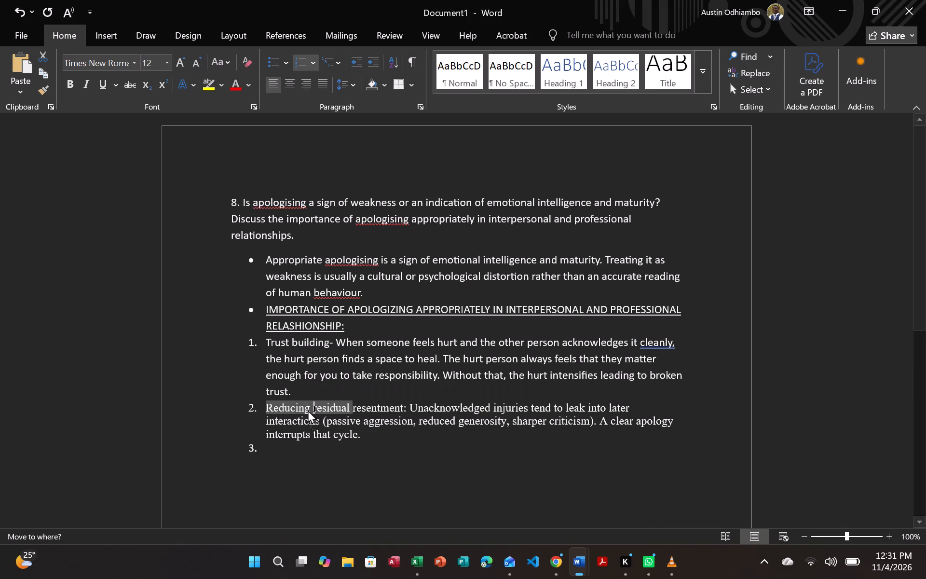
left_click(313, 405)
left_click_drag(313, 405, 337, 410)
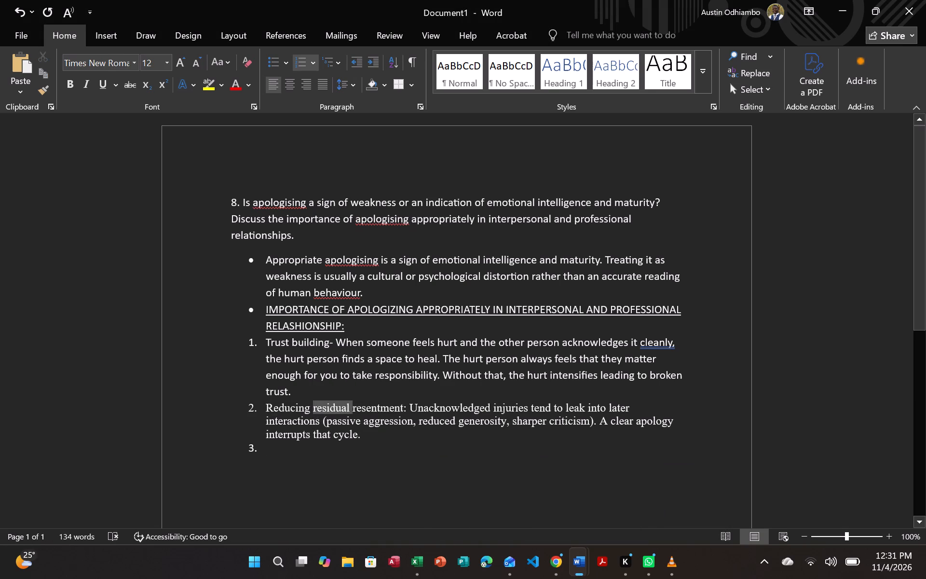
left_click_drag(337, 410, 377, 410)
key("BackSpace")
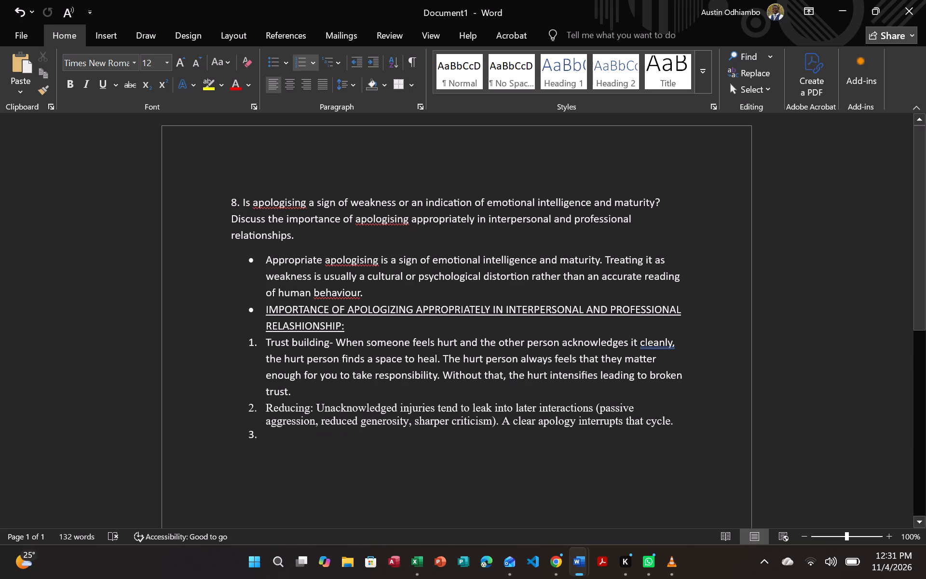
key("space")
key("ctrl+v")
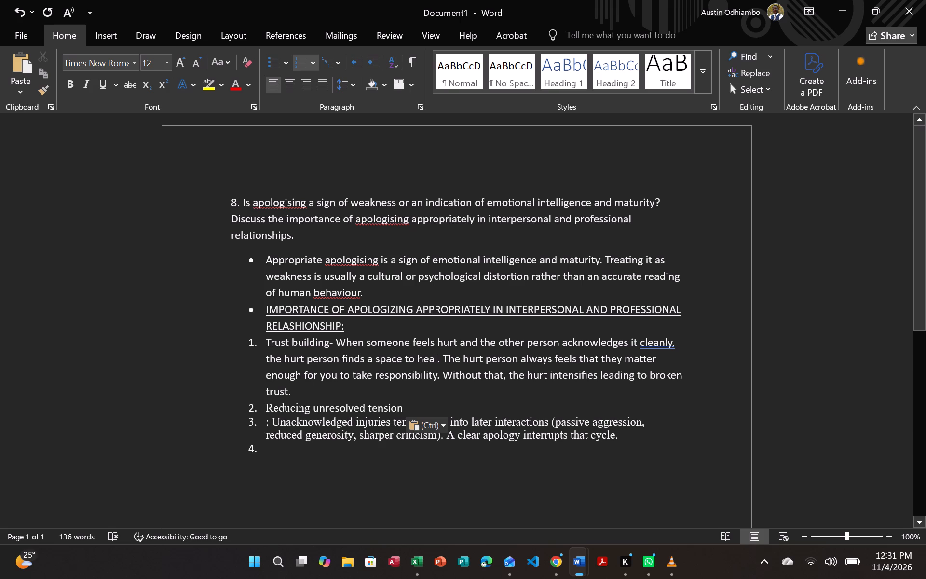
key("BackSpace")
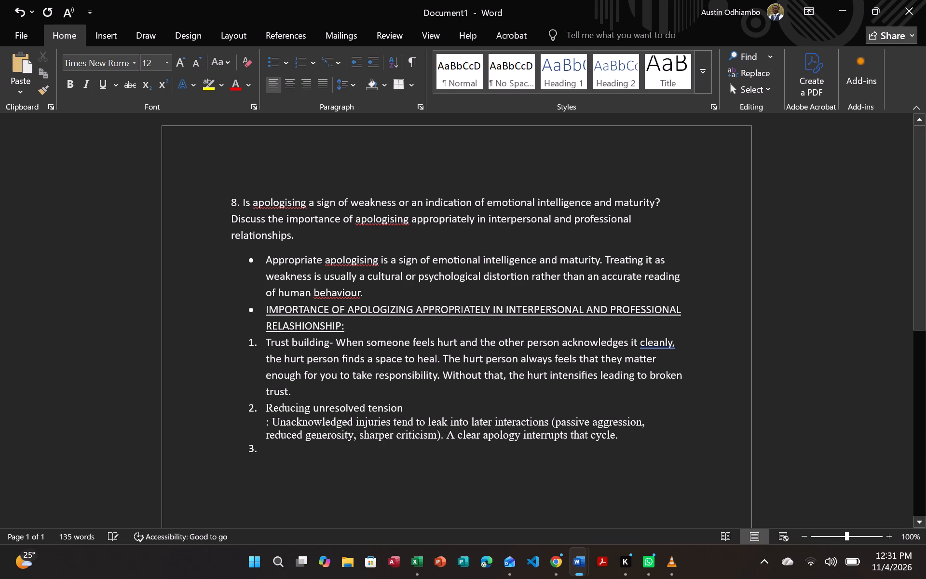
Copy the separated text from ": Unacknowledged injuries" to "that cycle" below point 2, delete it, and clear the leftover full stop and empty item 3.
key("BackSpace")
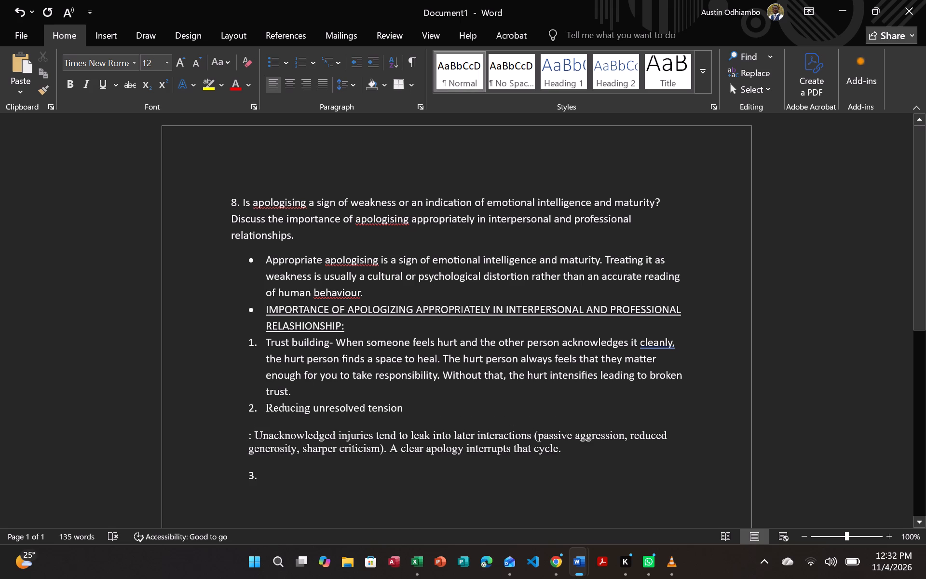
left_click_drag(252, 435, 313, 455)
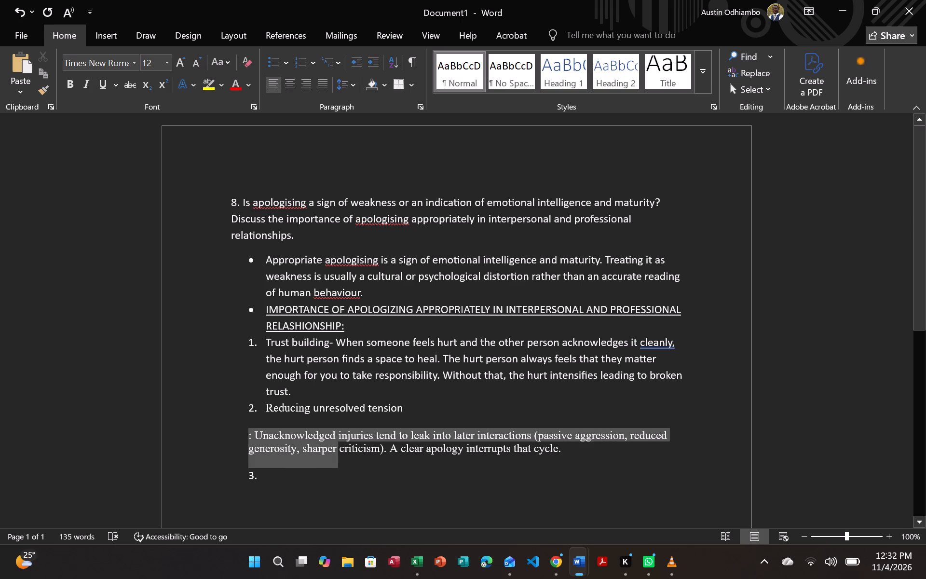
left_click_drag(313, 455, 554, 452)
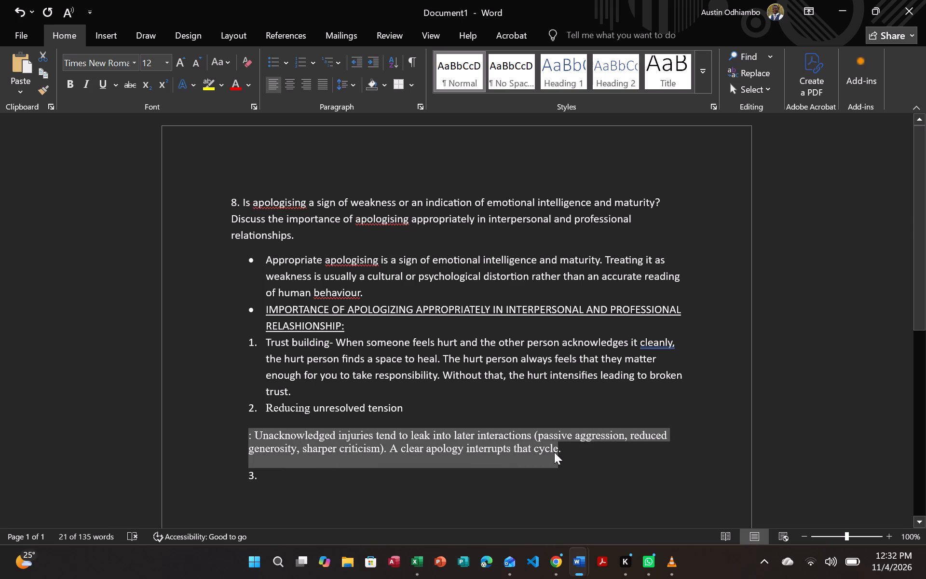
key("ctrl+c")
key("BackSpace")
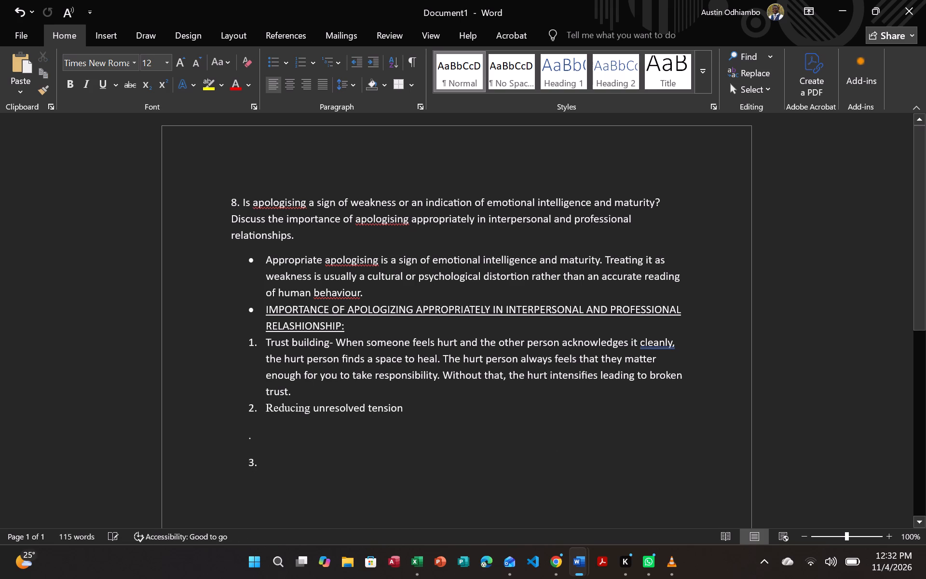
left_click(325, 473)
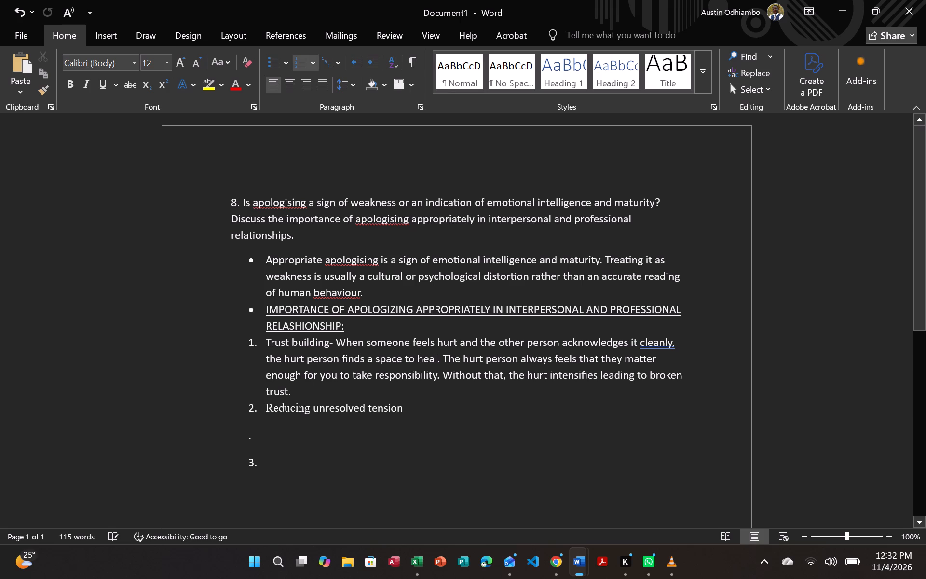
key("BackSpace")
key("BackSpace")
key("BackSpace")
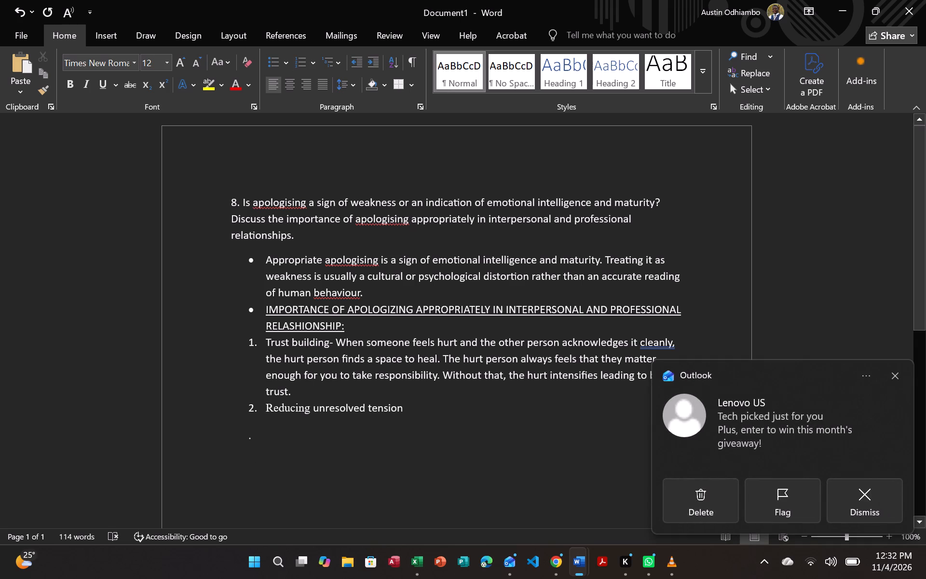
key("BackSpace")
Add a hyphen after "Reducing unresolved tension" in point 2, paste the copied text on the same line, and remove its leading colon.
left_click(437, 415)
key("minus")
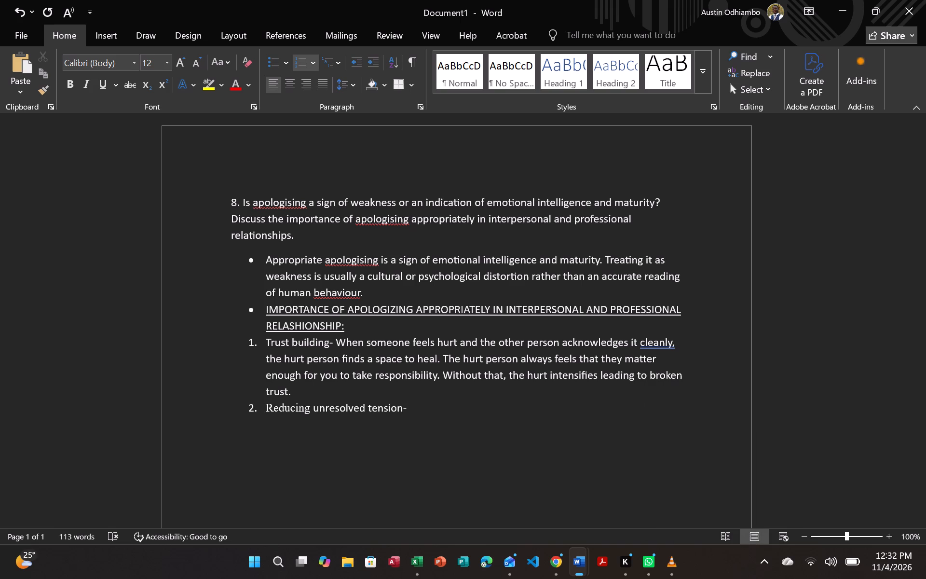
key("ctrl+v")
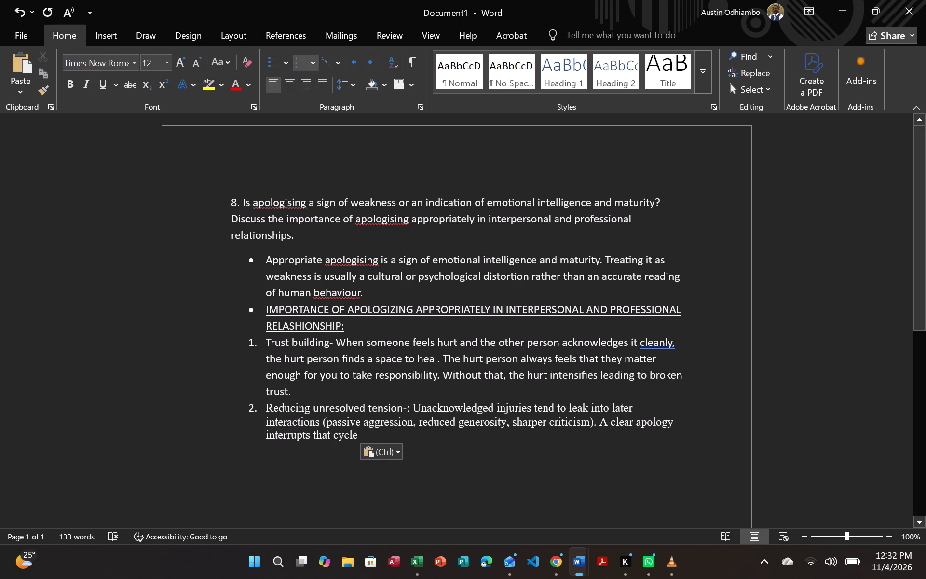
left_click(411, 410)
key("BackSpace")
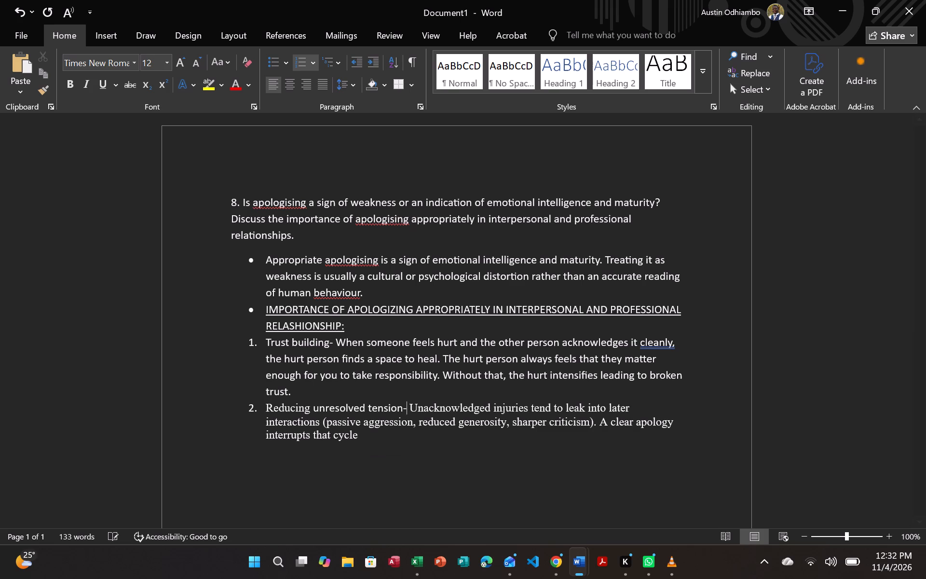
Replace "tension" with "grudges" in the heading phrase of point 2.
left_click(402, 407)
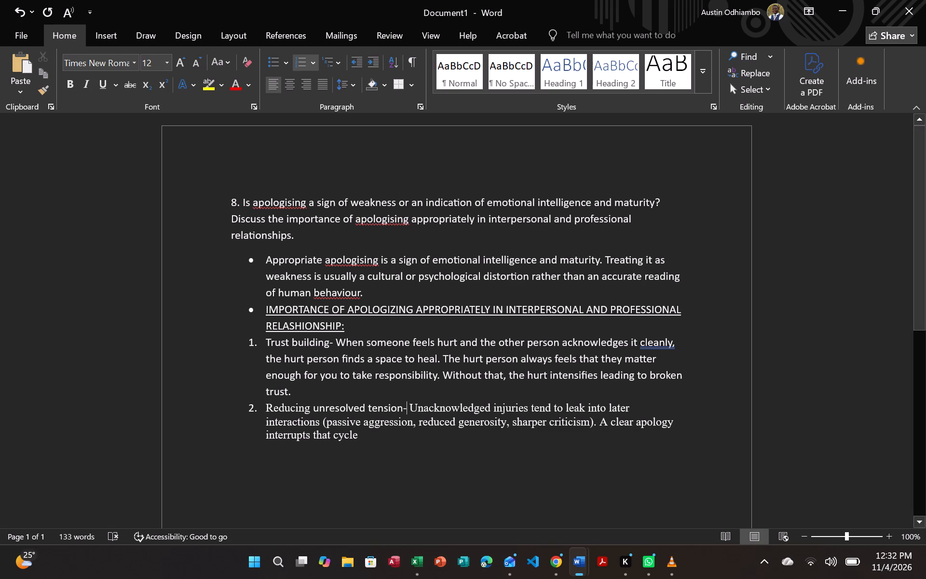
key("BackSpace")
key("BackSpace")
key("BackSpace")
key("BackSpace")
key("BackSpace")
key("BackSpace")
key("BackSpace")
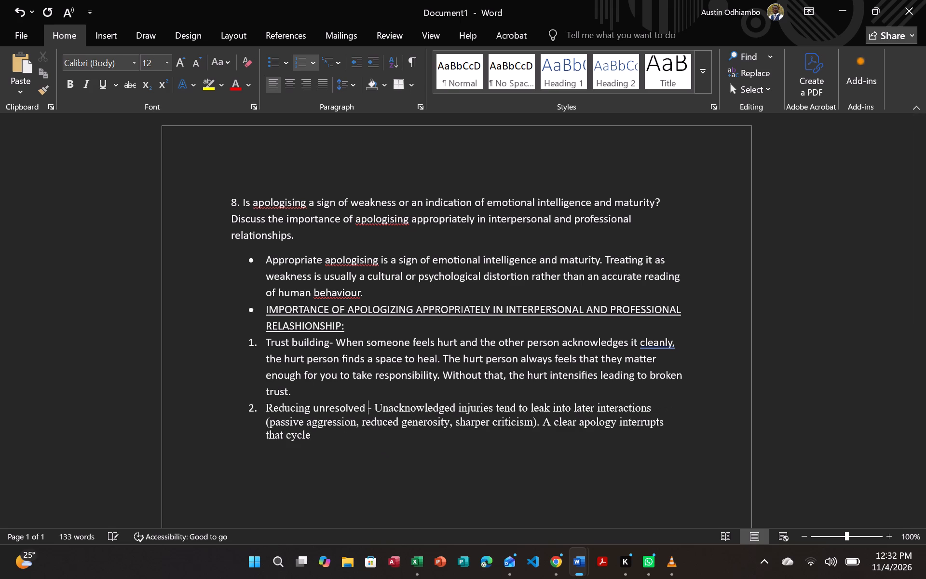
type("gridges")
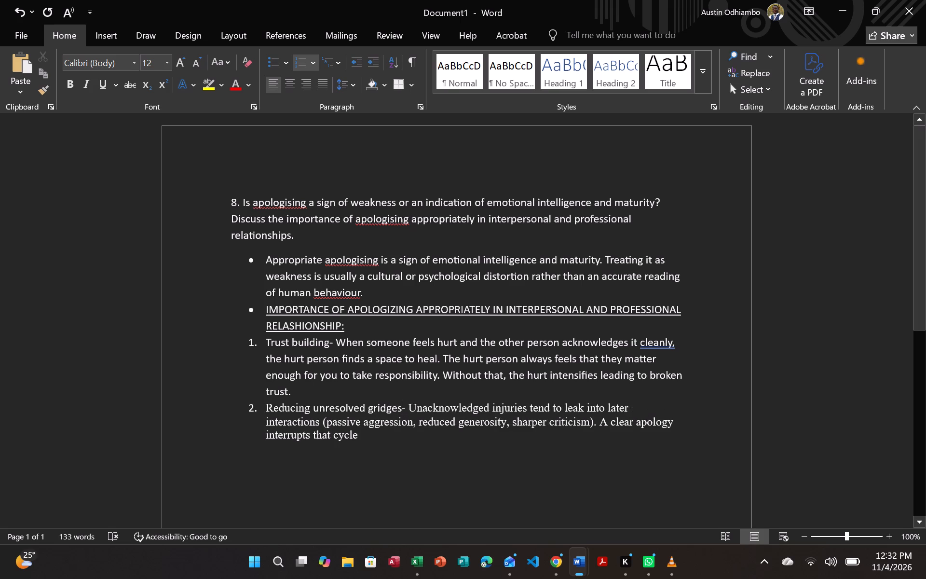
key("BackSpace")
key("BackSpace")
key("BackSpace")
key("BackSpace")
key("BackSpace")
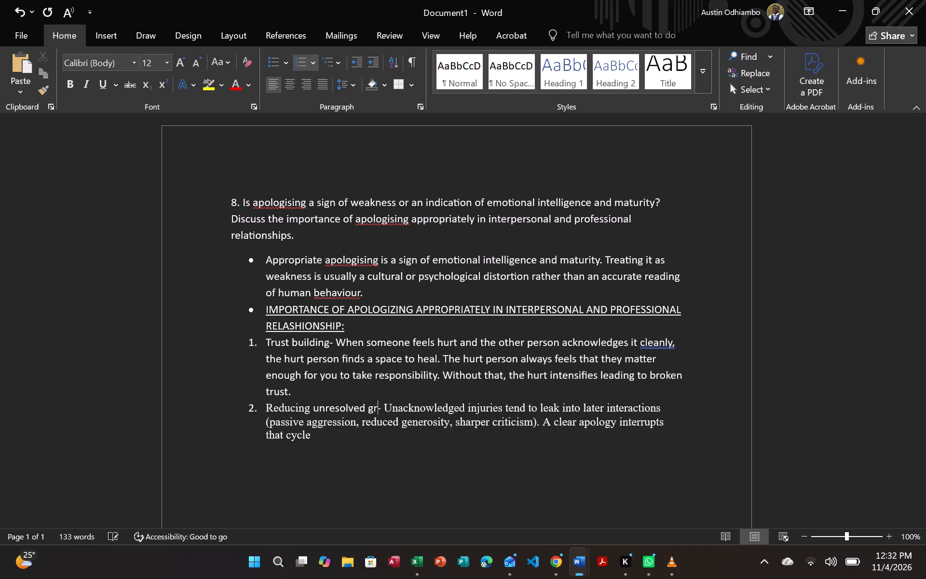
type("udges")
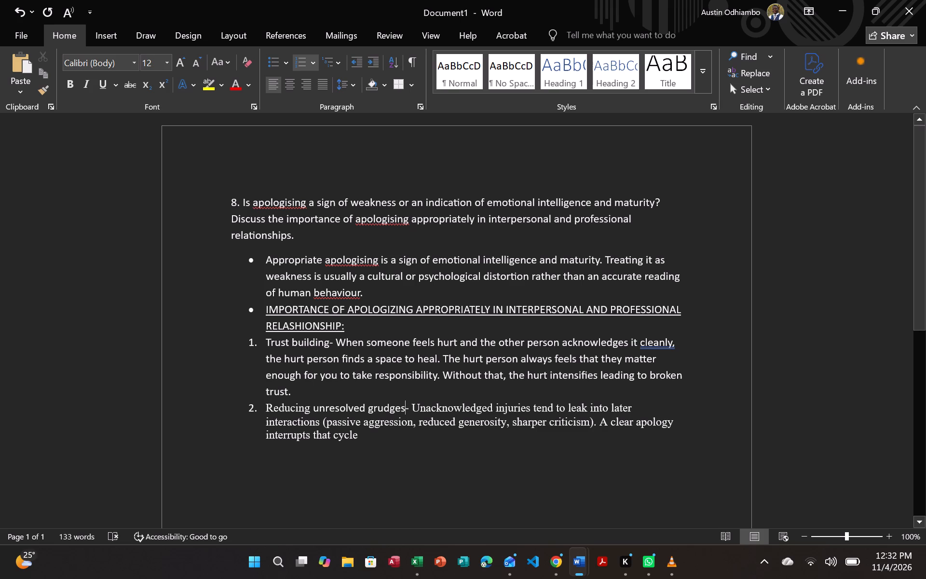
In point 2, replace "leak into later interactions (" with "further into" before "passive aggression".
left_click(329, 421)
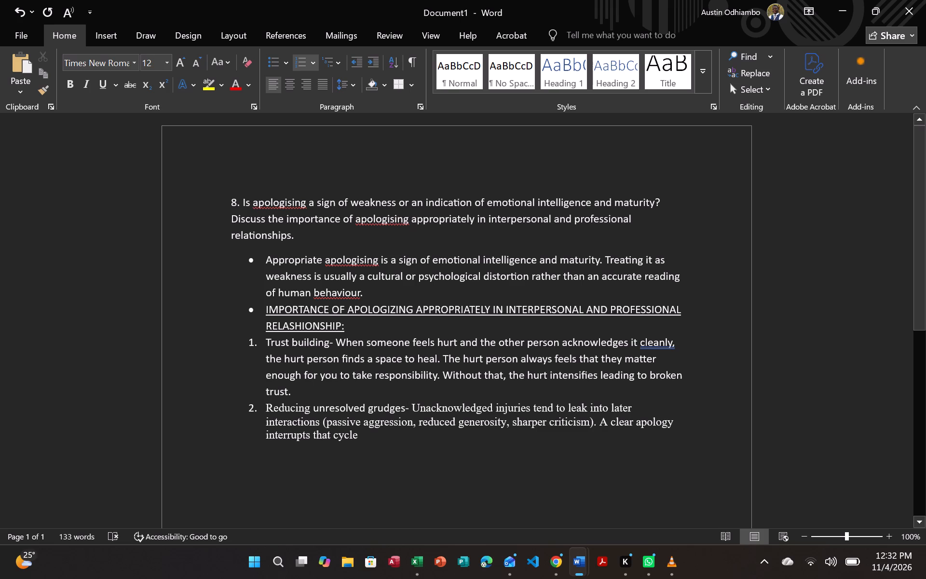
key("BackSpace")
key("BackSpace")
key("BackSpace")
key("BackSpace")
key("BackSpace")
key("BackSpace")
key("BackSpace")
key("BackSpace")
key("BackSpace")
key("BackSpace")
key("BackSpace")
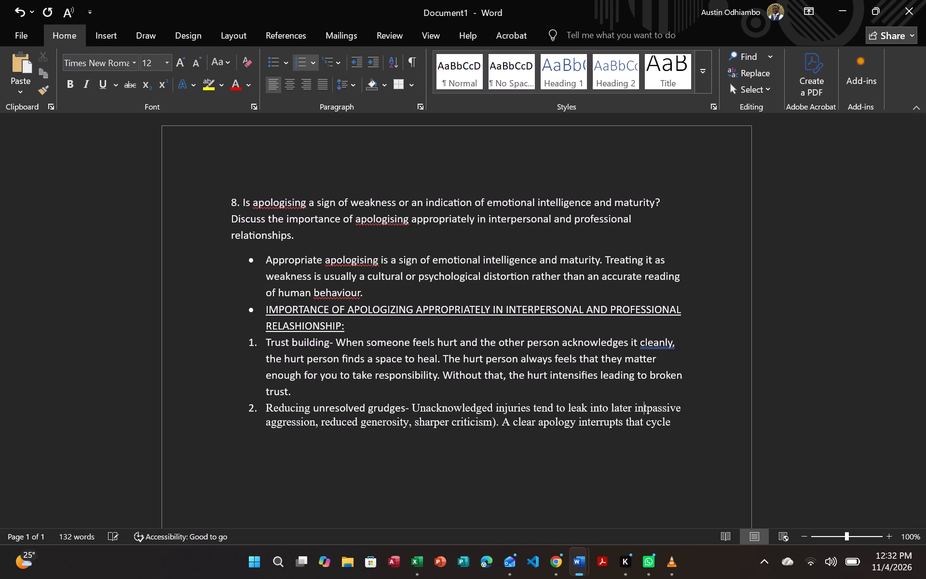
key("BackSpace")
key("BackSpace")
key("BackSpace")
key("BackSpace")
key("BackSpace")
key("BackSpace")
key("BackSpace")
key("BackSpace")
key("BackSpace")
key("BackSpace")
key("BackSpace")
key("BackSpace")
key("BackSpace")
key("BackSpace")
key("BackSpace")
key("BackSpace")
key("BackSpace")
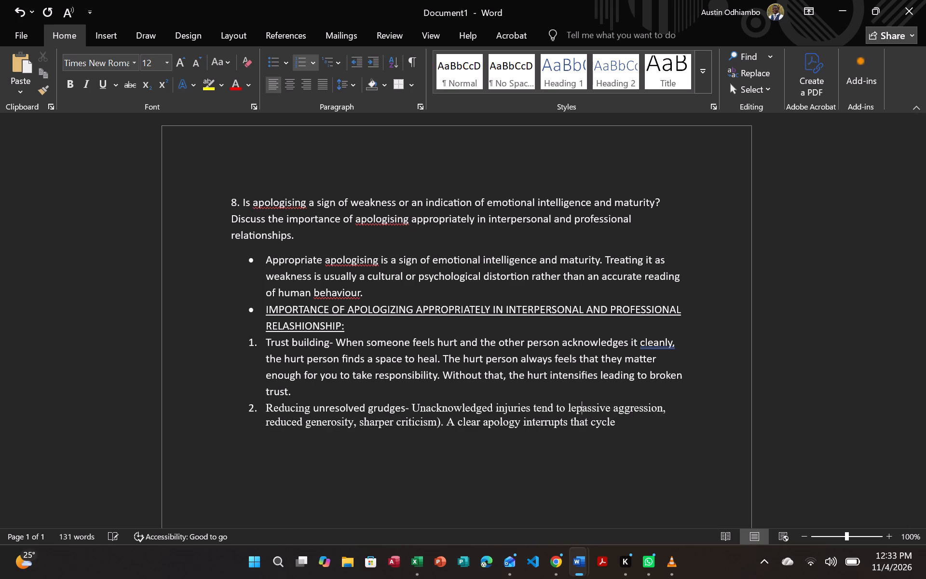
key("BackSpace")
key("BackSpace")
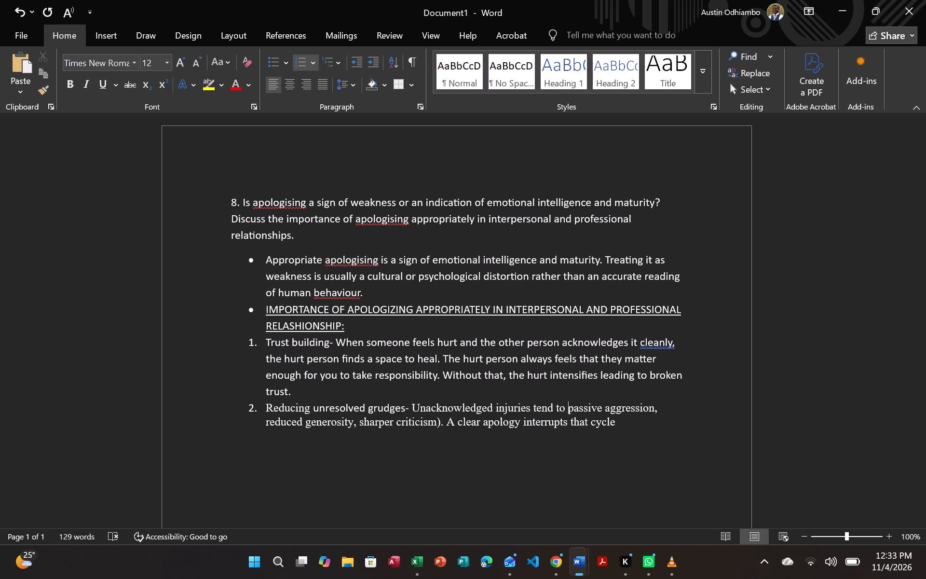
key("space")
type("fur")
type("th")
type("er")
key("space")
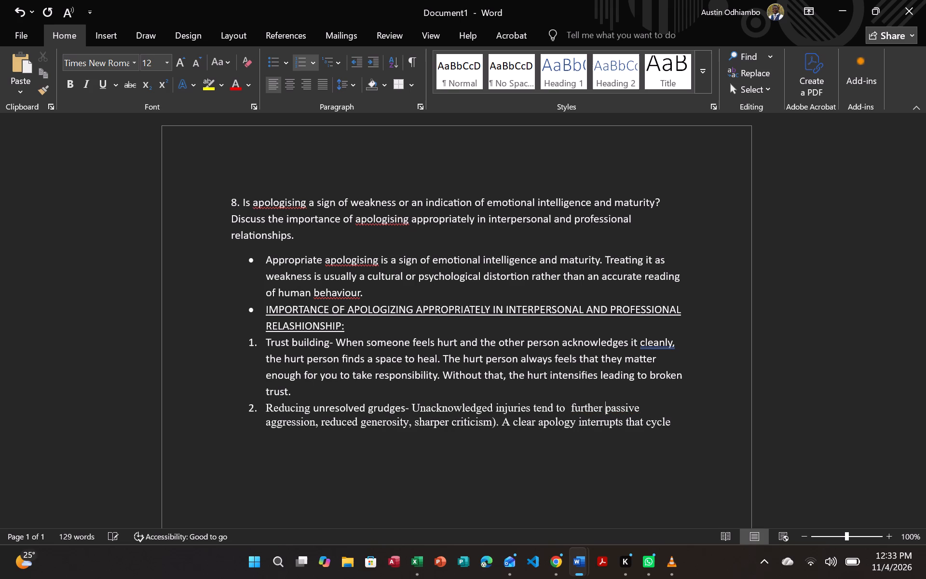
type("into")
key("space")
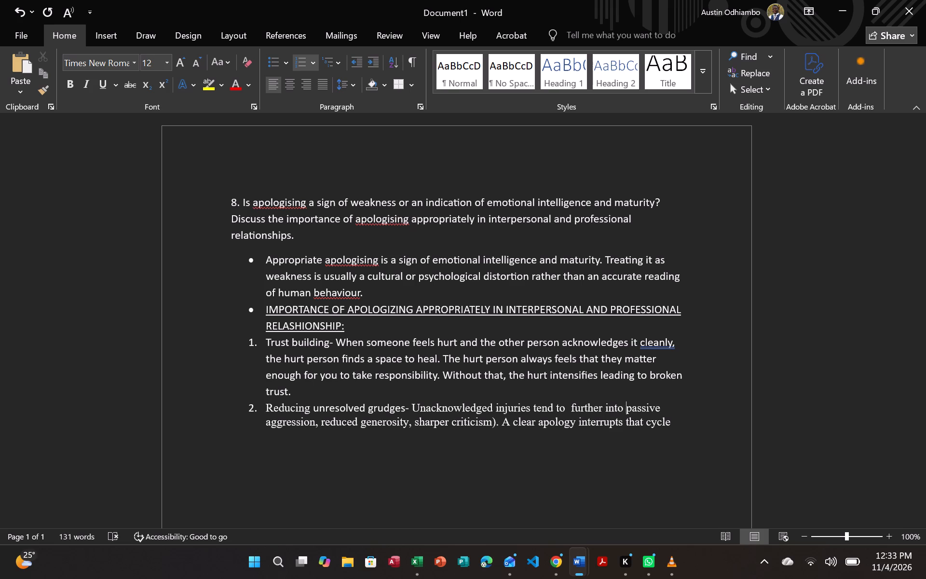
Delete the leftover closing parenthesis after "sharper criticism" in point 2.
left_click(495, 423)
key("BackSpace")
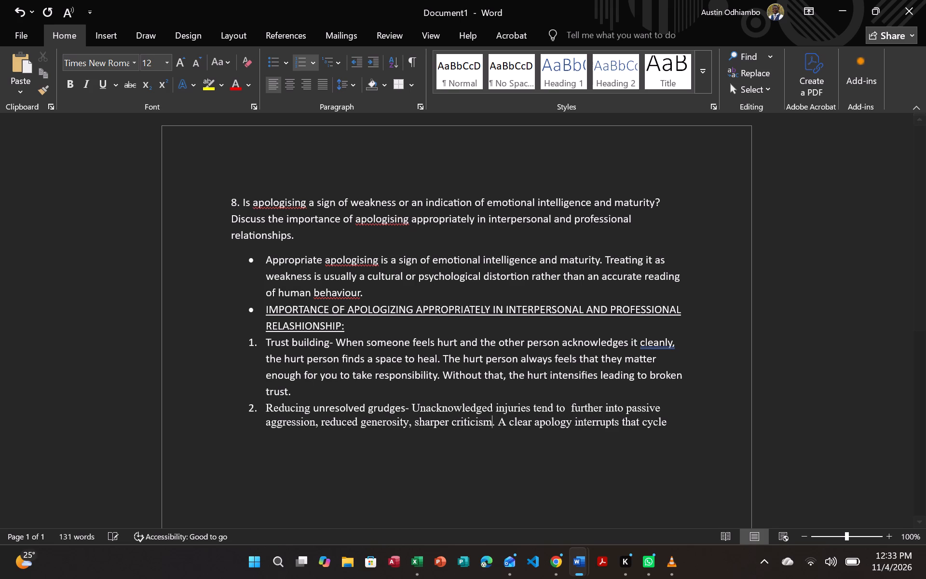
Complete point 2 by adding "reducing grudges between people." after "interrupts that cycle", and start numbered point 3.
left_click(668, 423)
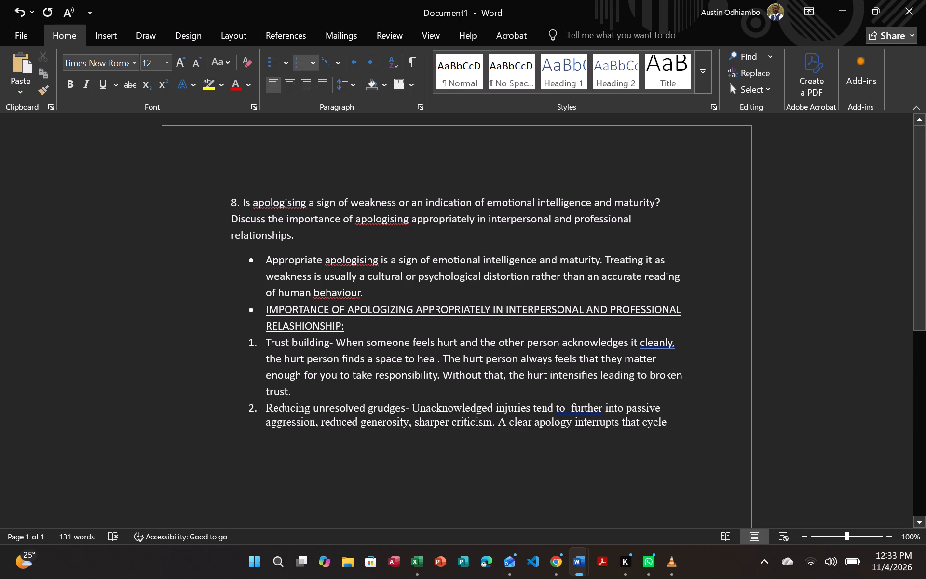
key("space")
type("redu")
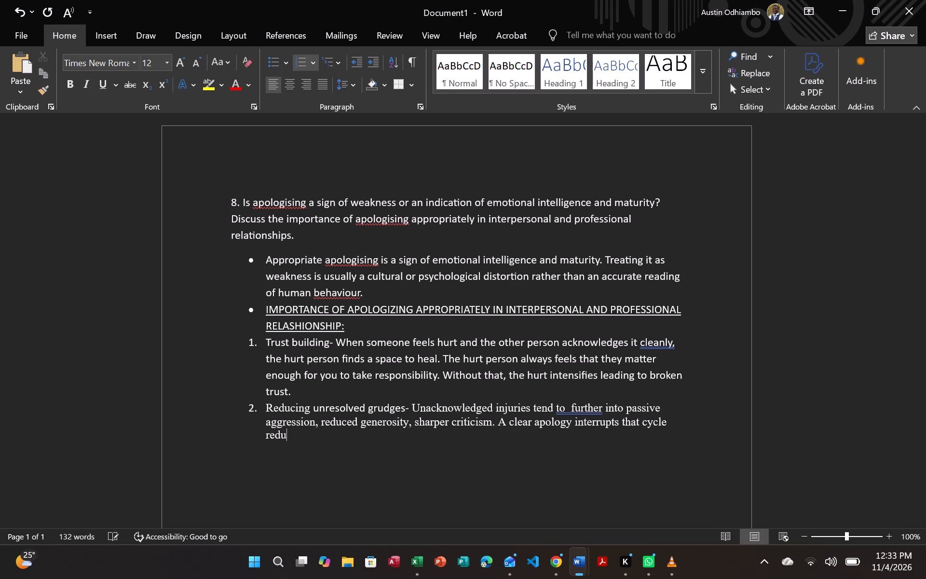
type("cinf")
key("BackSpace")
type("g gru")
type("dges between people")
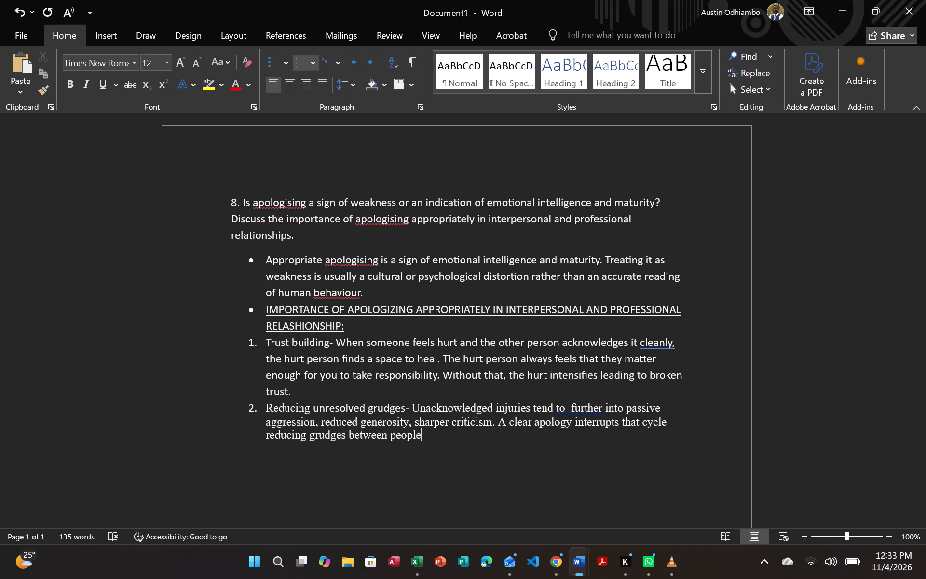
key("period")
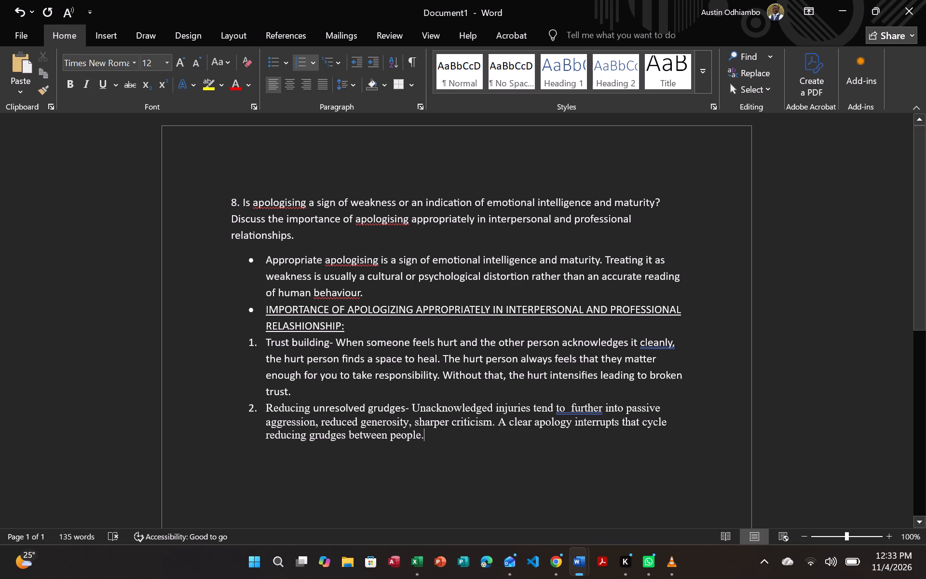
key("Return")
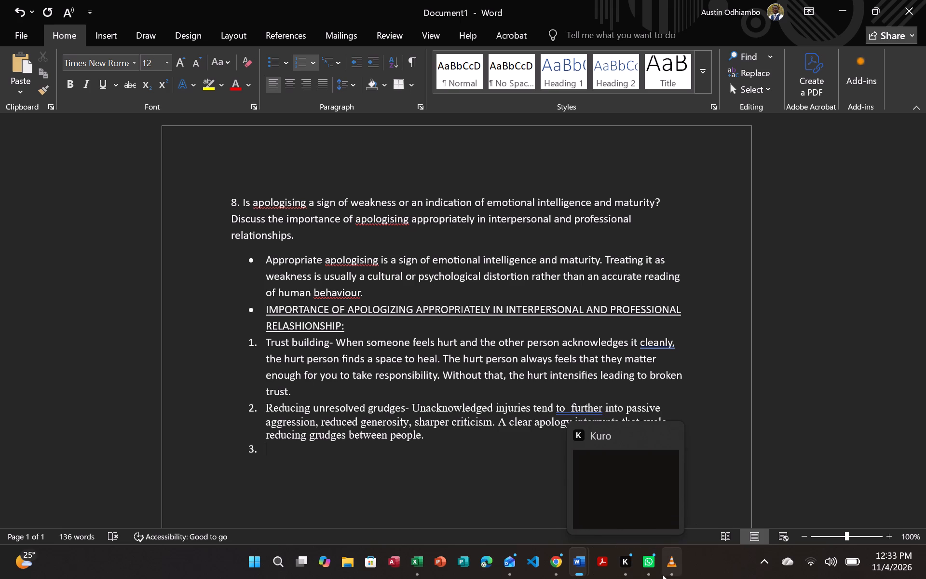
Switch to VLC media player, start the "BEST OF RHUMBA MIX 2024 VOL 2" track from the playlist, and pause it.
left_click(688, 482)
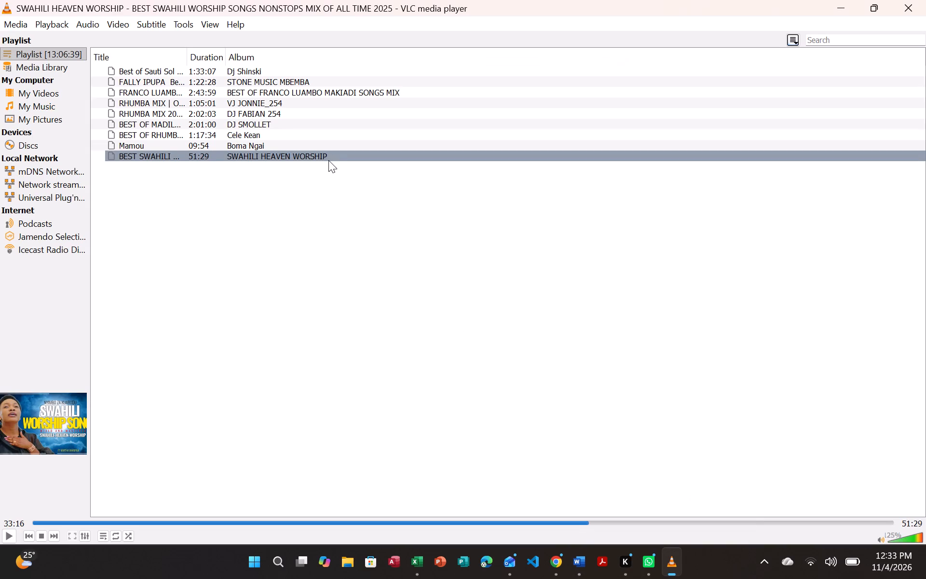
left_click(282, 138)
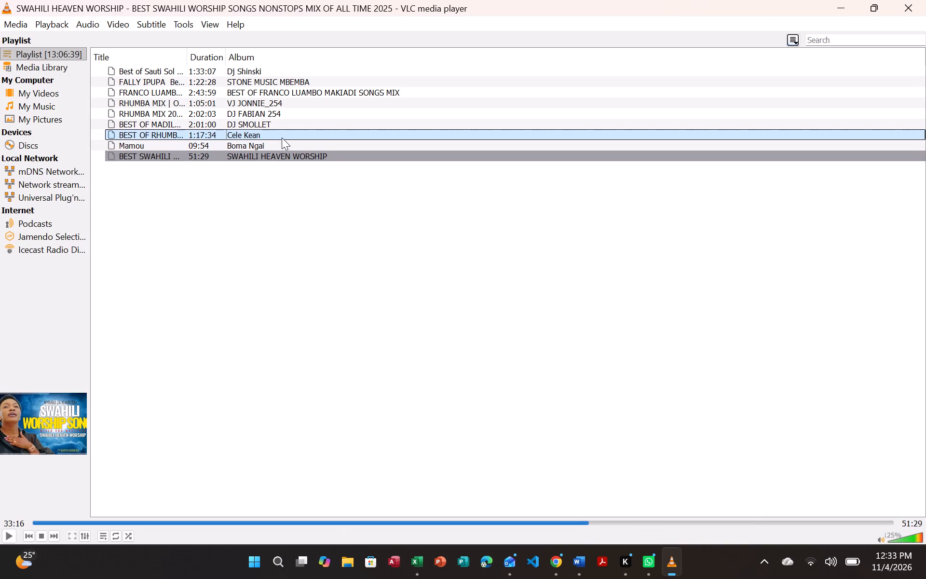
double_click(282, 138)
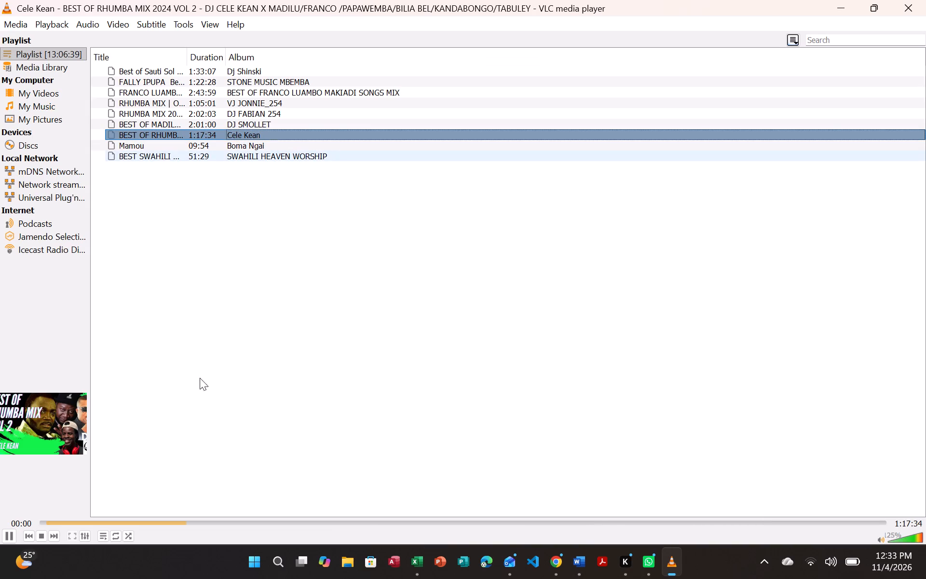
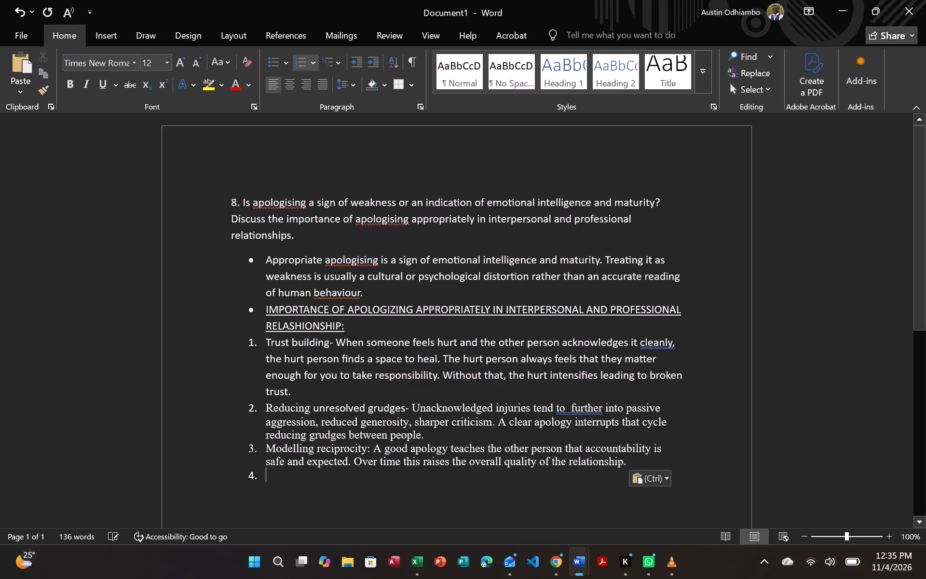
Insert an unnumbered blank line between points 2 and 3.
left_click(425, 438)
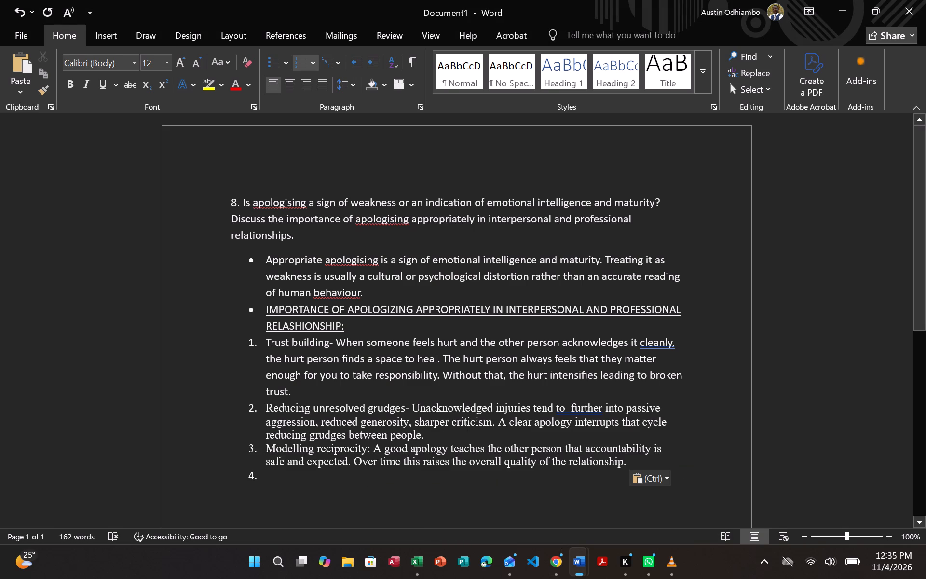
key("Return")
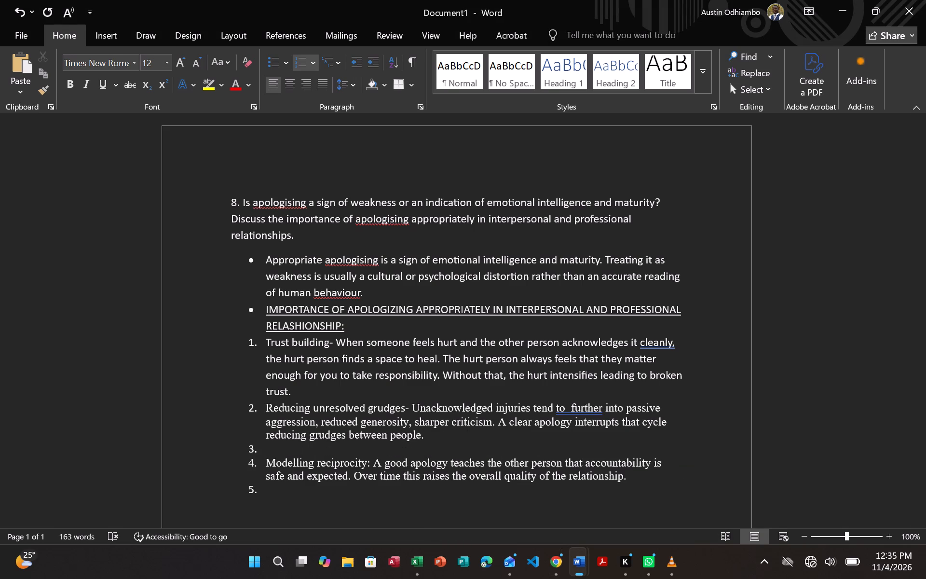
key("BackSpace")
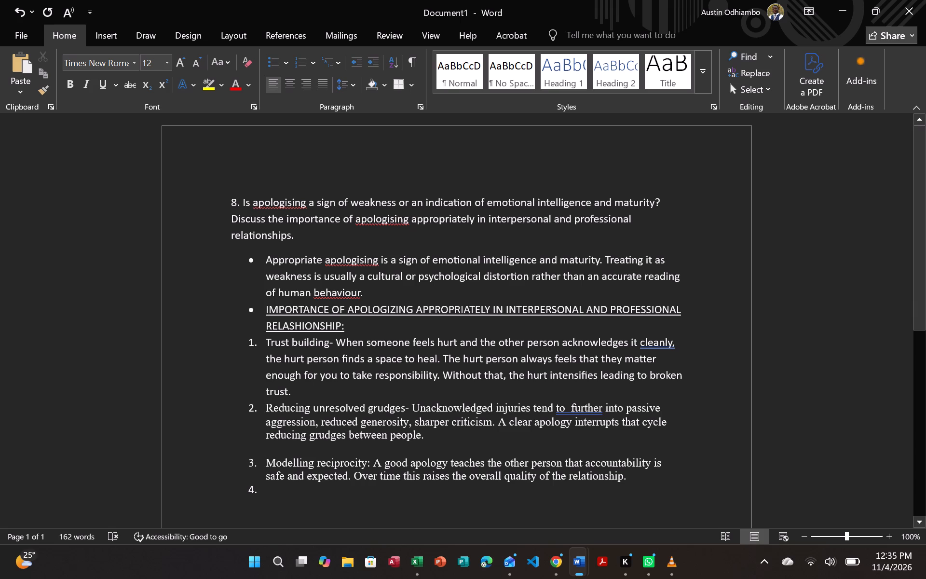
Replace the colon after "Modelling reciprocity" in point 3 with a hyphen.
left_click(372, 464)
left_click(368, 465)
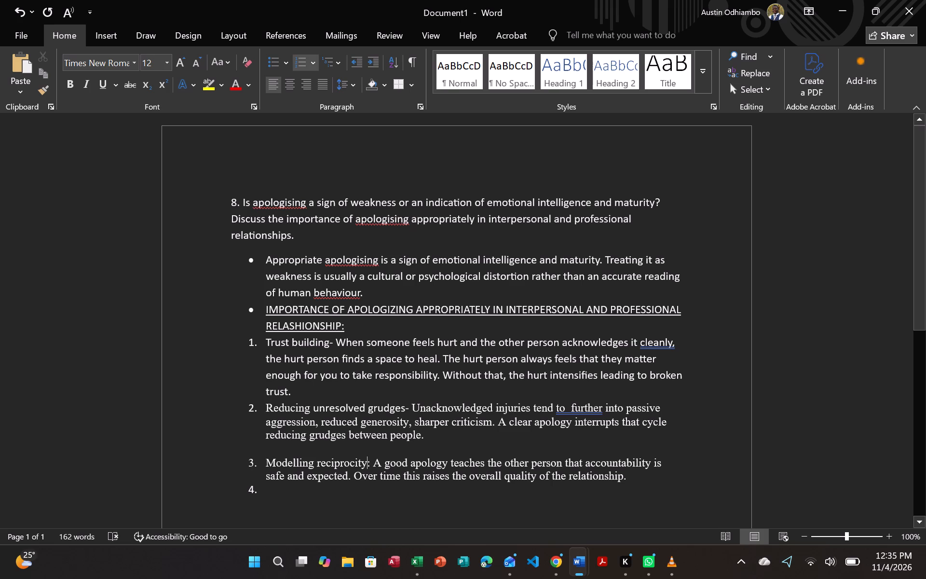
left_click(371, 465)
key("BackSpace")
key("minus")
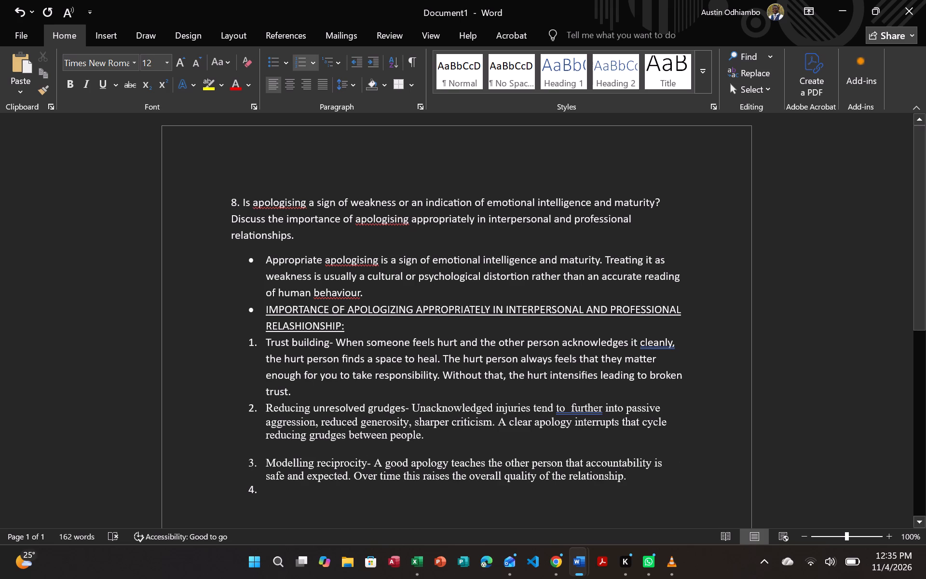
Replace the point 3 heading "Modelling reciprocity" with "Increased accountability", keeping the hyphen and the explanation after it.
left_click(367, 466)
key("BackSpace")
key("BackSpace")
key("BackSpace")
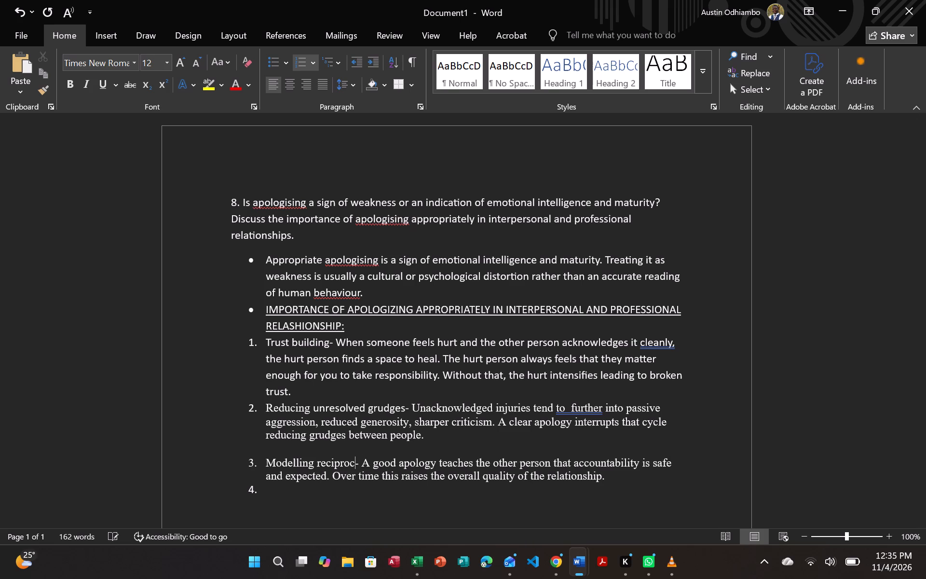
key("BackSpace")
key("BackSpace")
key("BackSpace")
key("BackSpace")
key("BackSpace")
key("BackSpace")
key("BackSpace")
key("BackSpace")
key("BackSpace")
key("BackSpace")
key("BackSpace")
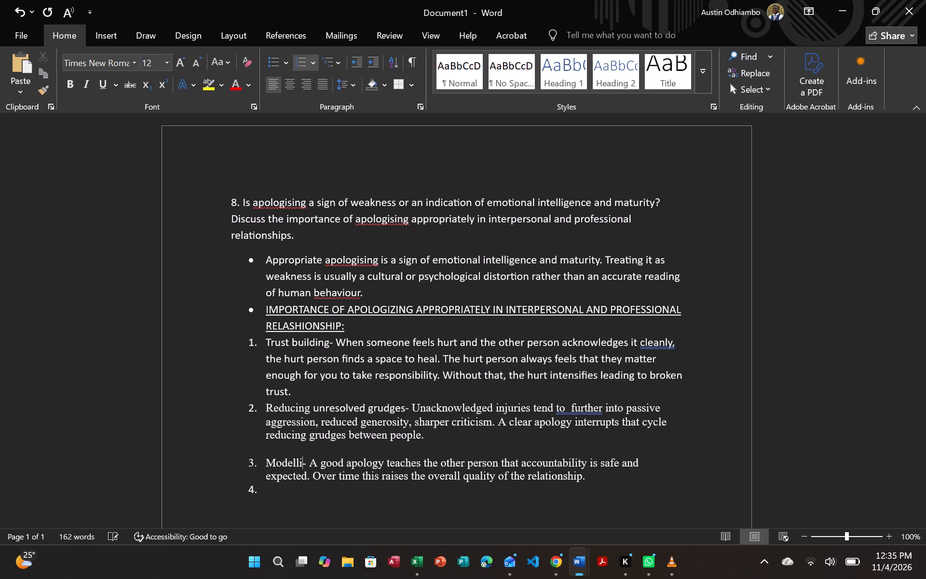
key("BackSpace")
key("BackSpace")
key("BackSpace")
key("BackSpace")
key("BackSpace")
key("BackSpace")
key("BackSpace")
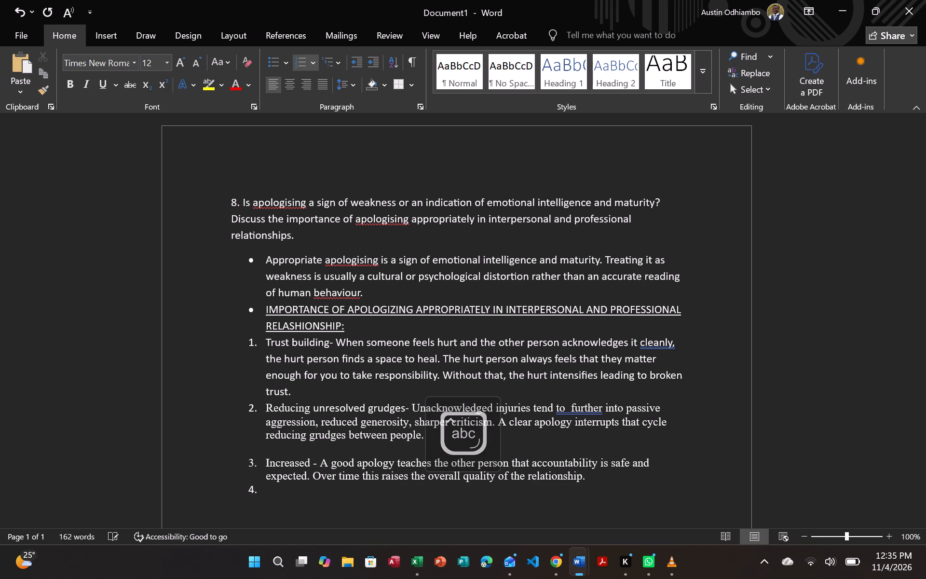
type("acc")
type("ounta")
type("bility")
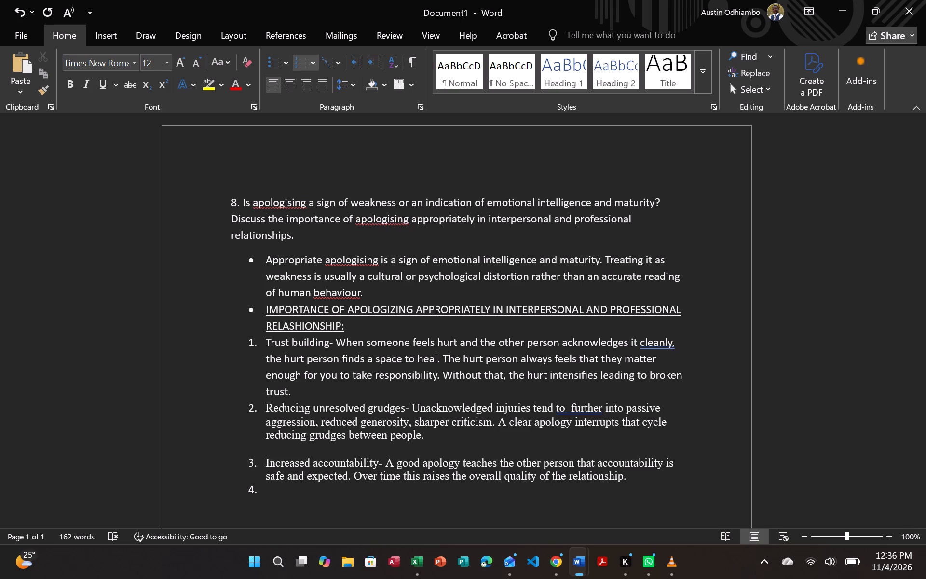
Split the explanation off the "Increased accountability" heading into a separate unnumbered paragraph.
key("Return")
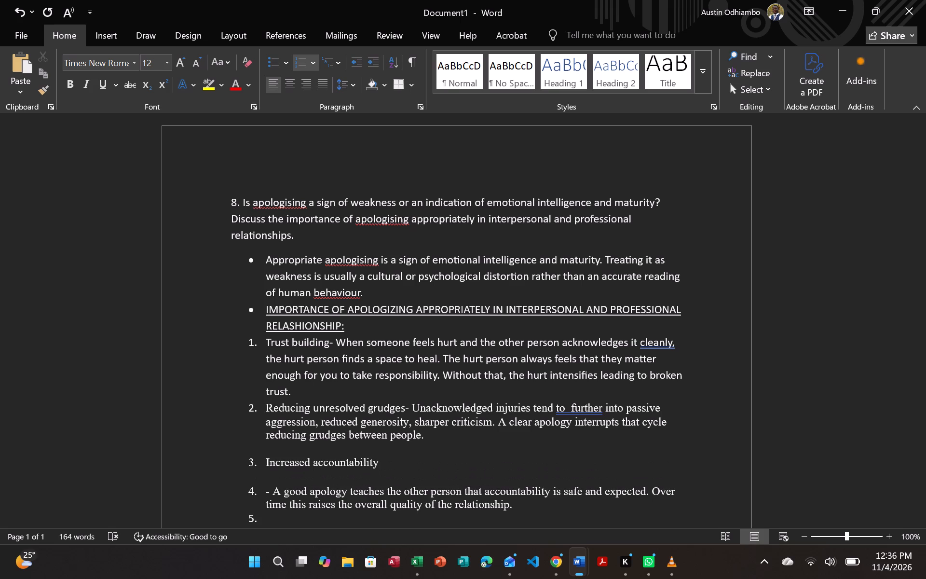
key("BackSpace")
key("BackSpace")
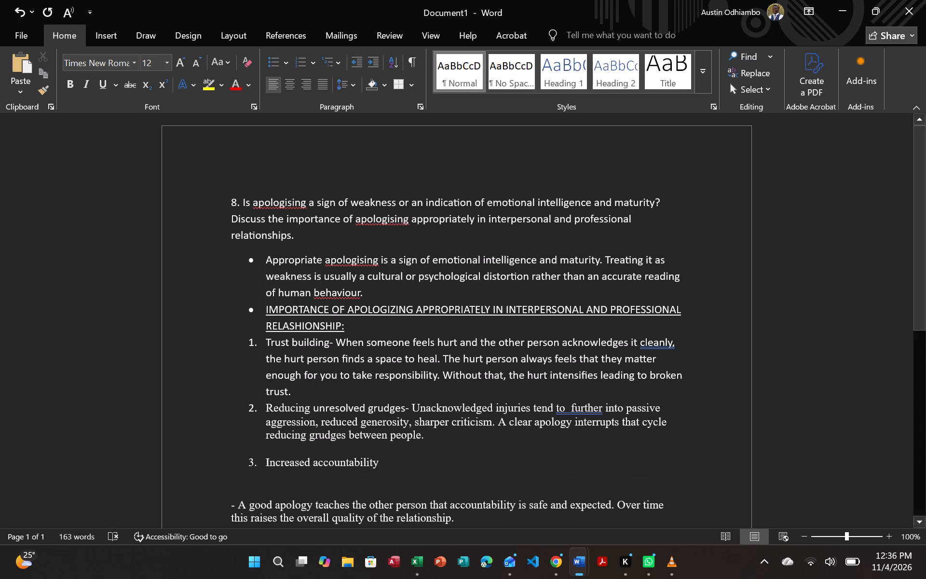
Copy the separated "- A good apology teaches…" explanation, up to "relationship", back in directly after "Increased accountability" in point 3.
left_click_drag(230, 510, 413, 469)
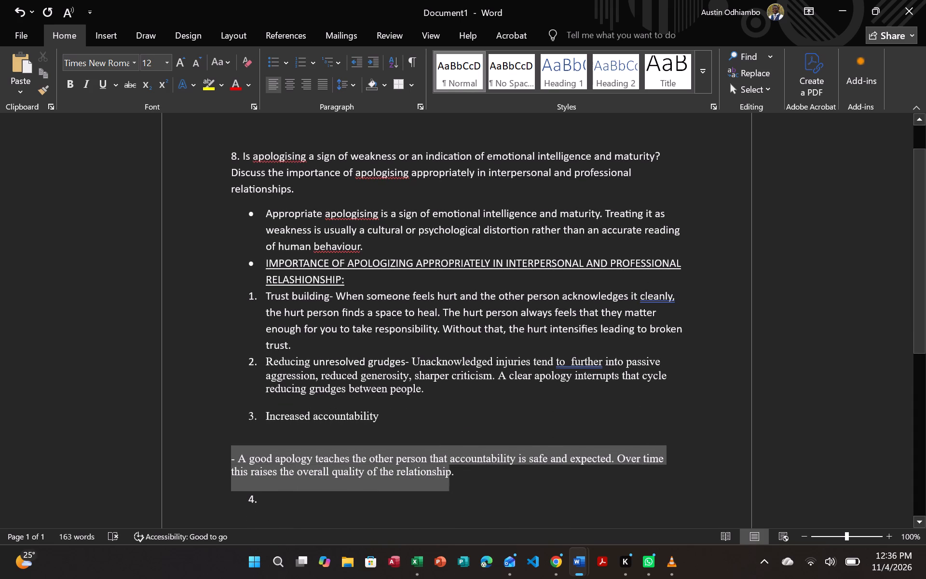
left_click_drag(413, 469, 442, 465)
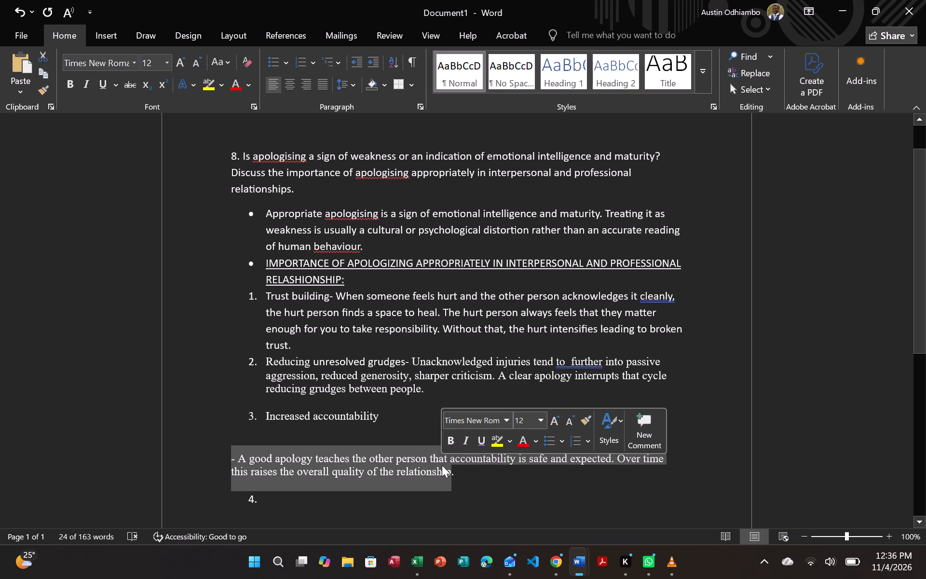
key("ctrl+c")
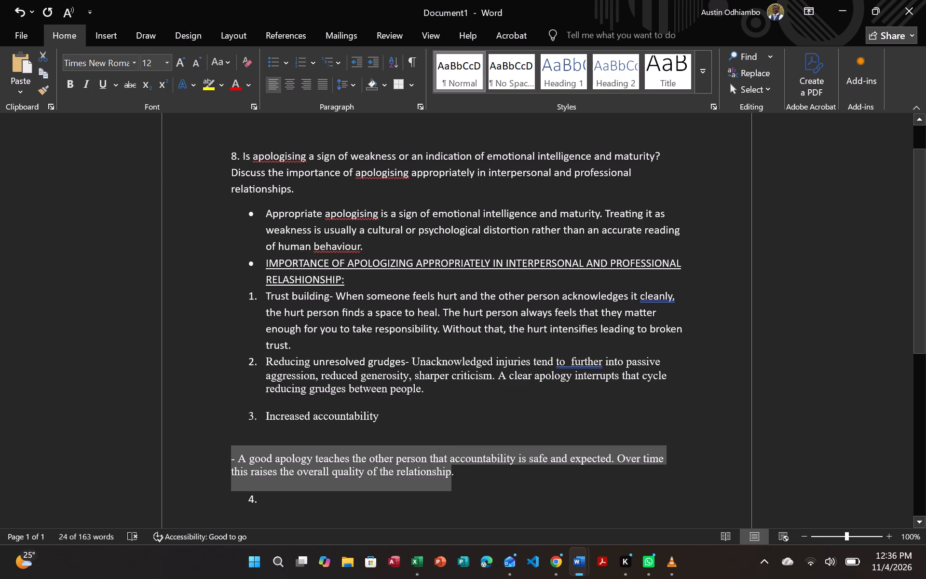
left_click(384, 419)
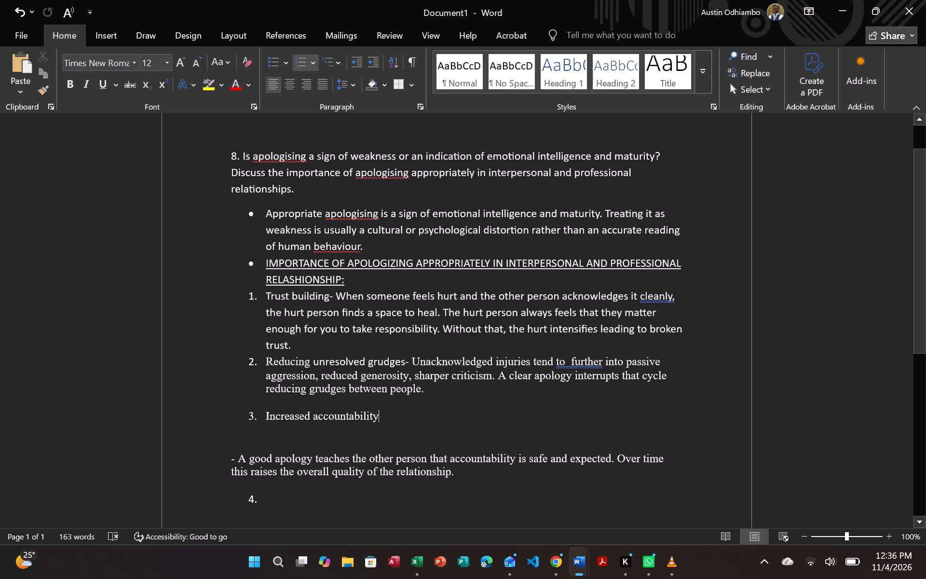
key("ctrl+v")
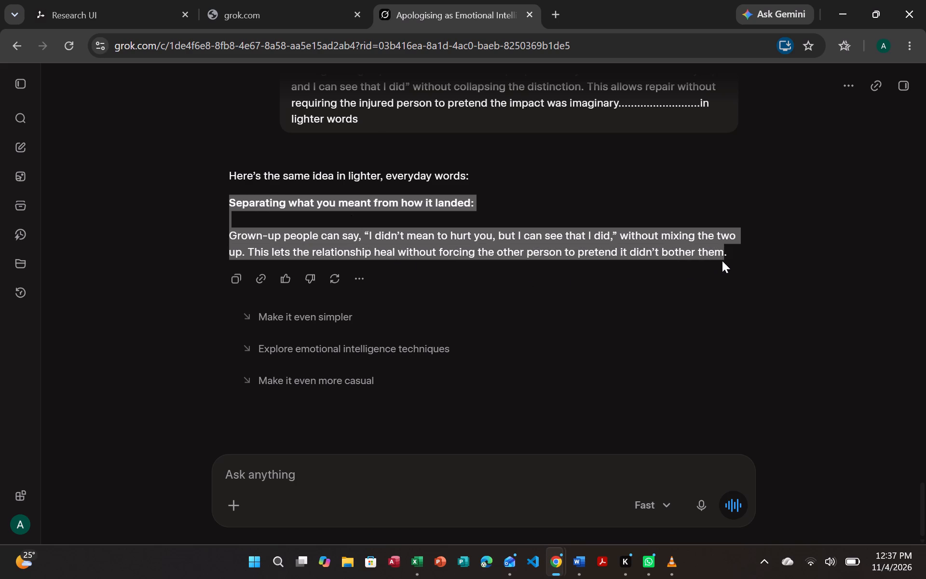
left_click_drag(722, 261, 778, 258)
key("ctrl+c")
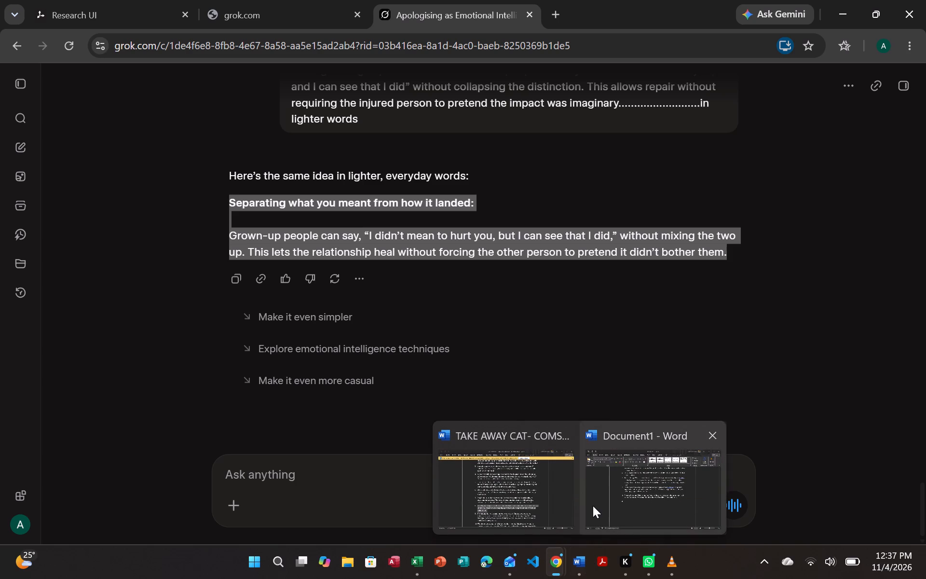
left_click(664, 502)
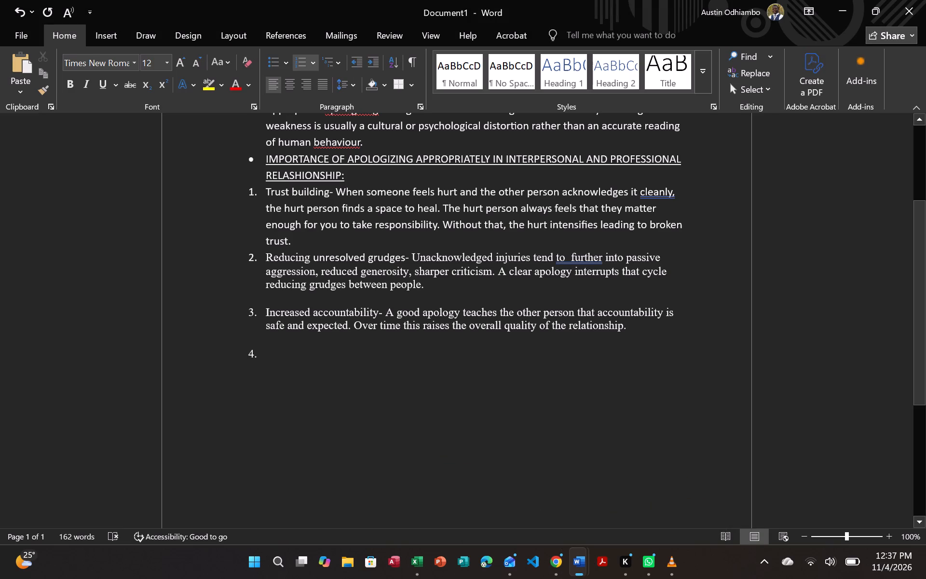
key("ctrl+v")
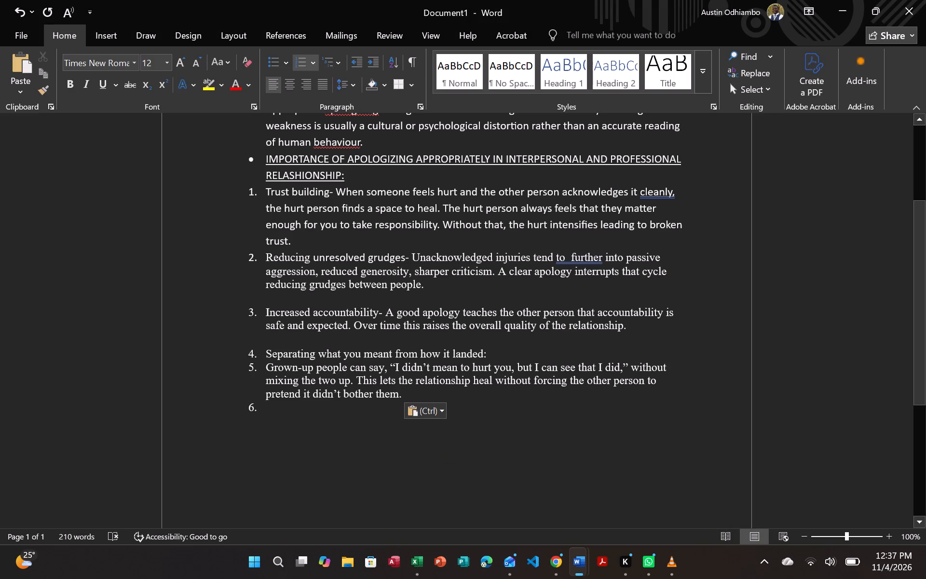
Move the "Grown-up people can say…" explanation up directly after the point 4 heading and remove the extra empty number 6.
left_click_drag(266, 368, 365, 394)
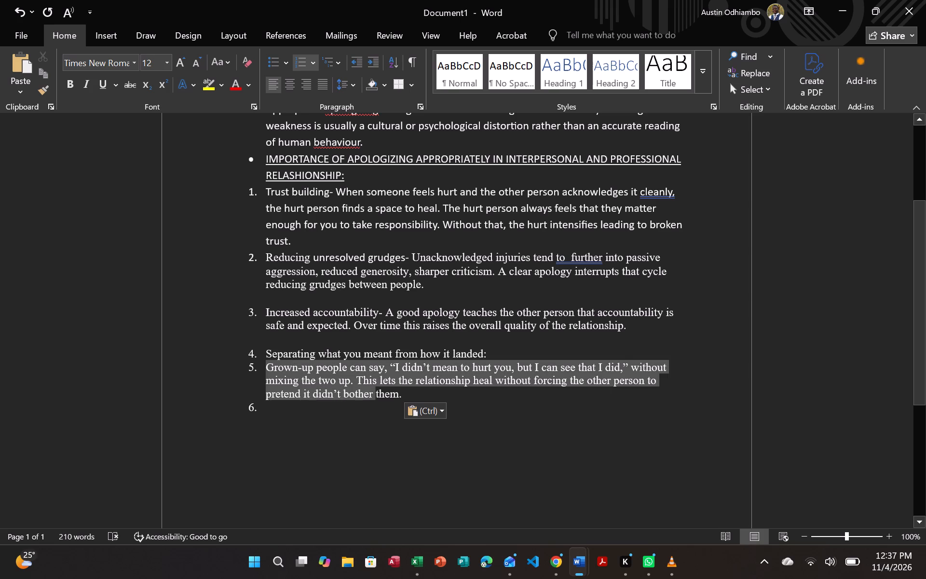
left_click_drag(365, 394, 399, 400)
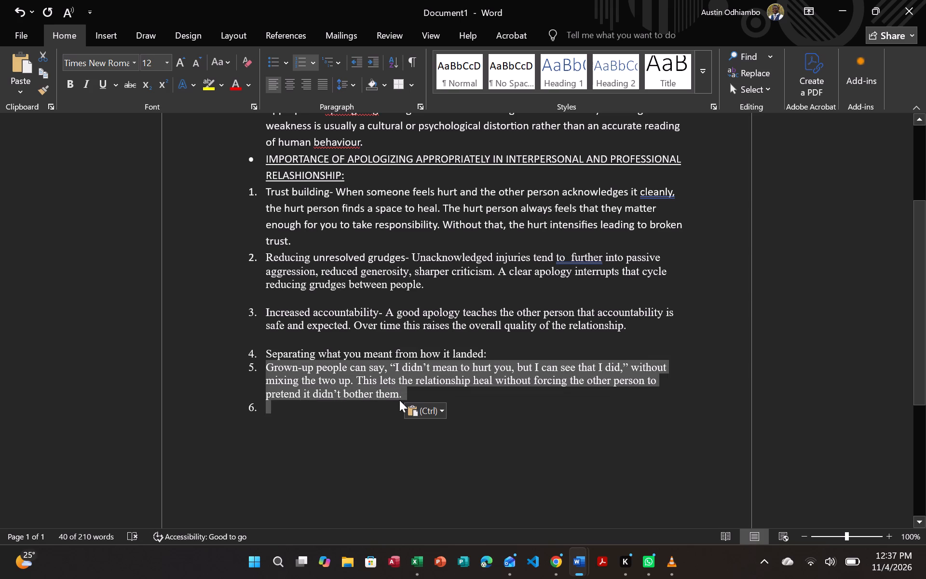
key("ctrl+c")
key("BackSpace")
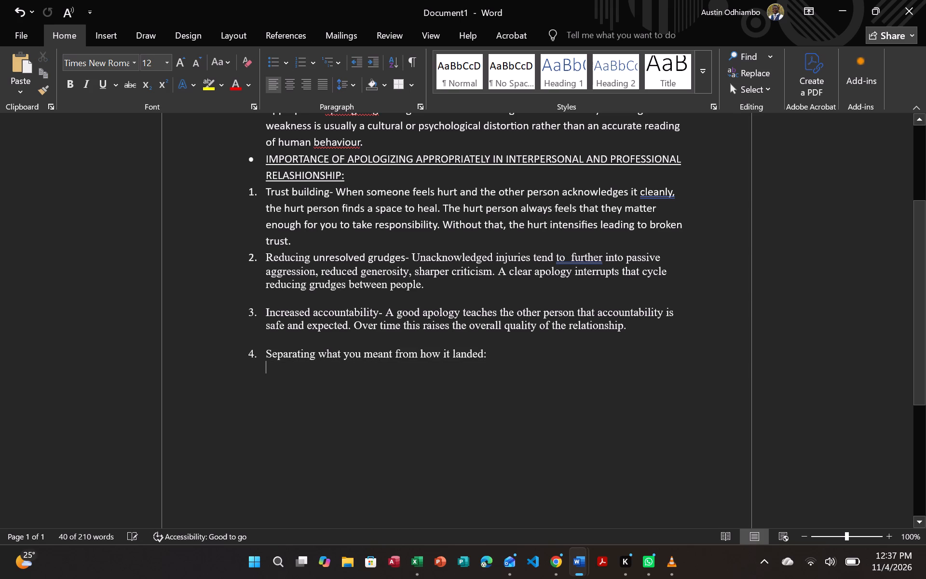
left_click(483, 353)
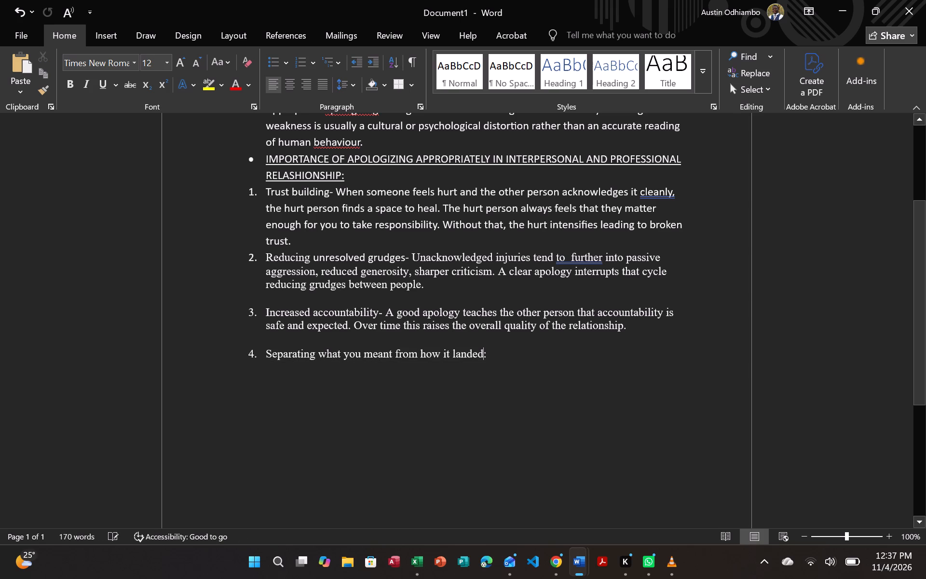
left_click(497, 351)
key("ctrl+v")
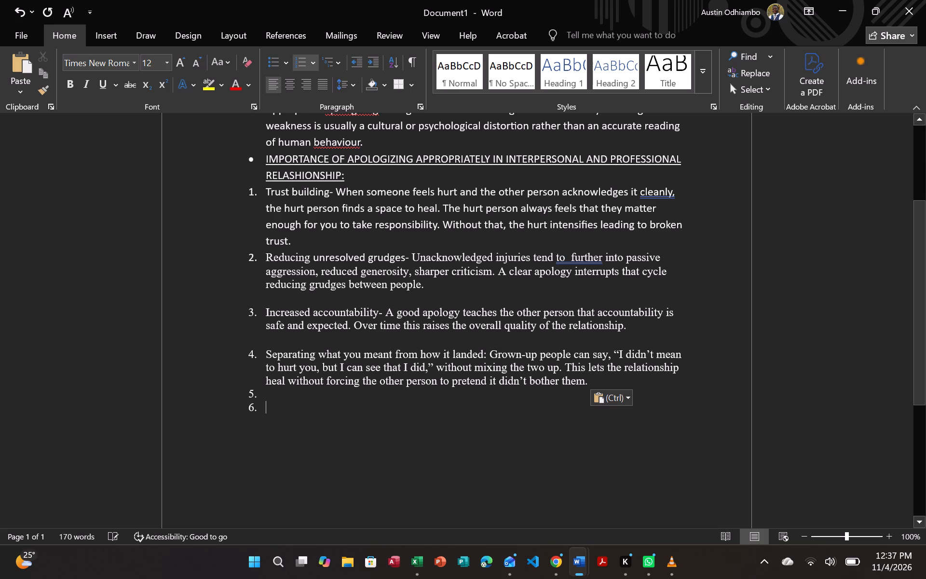
key("BackSpace")
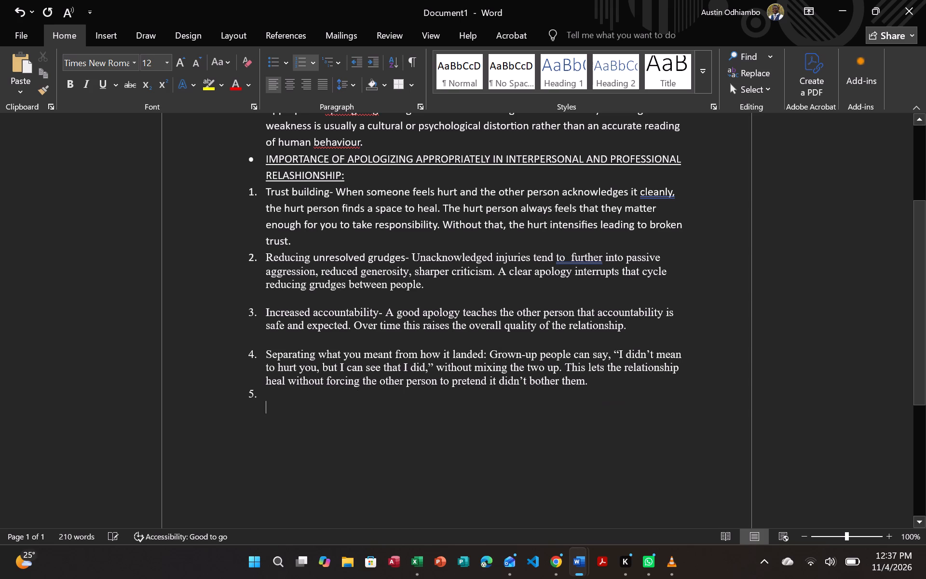
key("BackSpace")
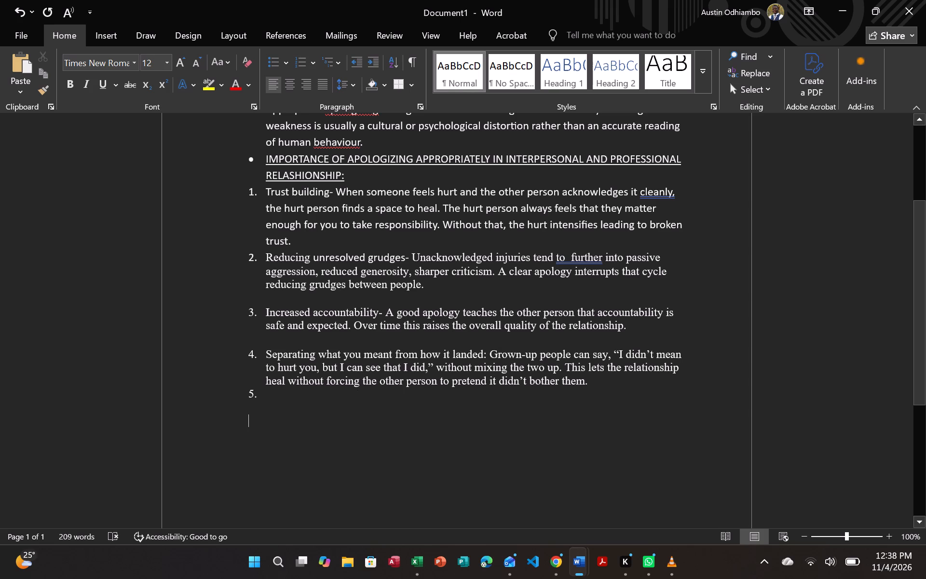
left_click(260, 393)
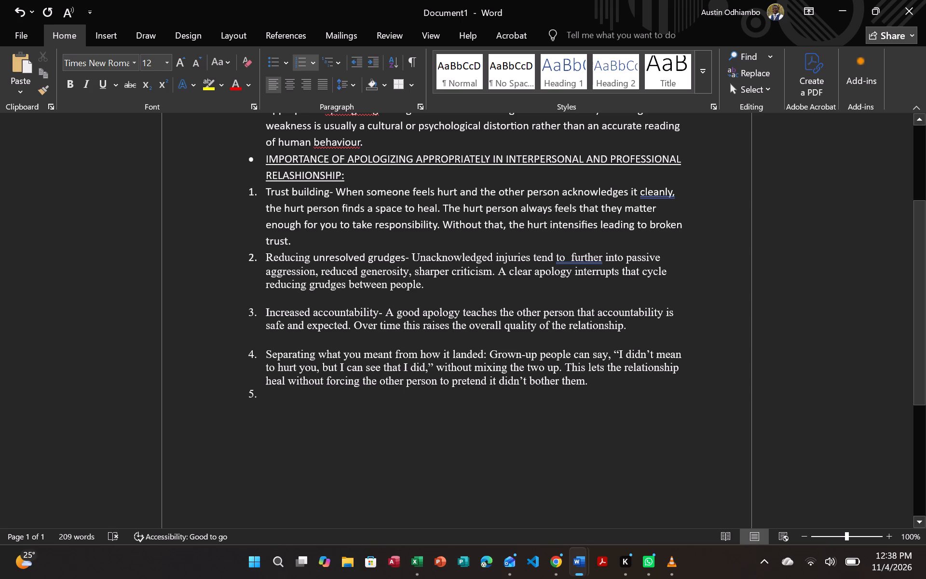
Replace the point 4 heading "Separating what you meant from how it landed:" with "Gives a room for explanation of possible misunderstandings".
left_click(488, 353)
key("BackSpace")
key("BackSpace")
key("BackSpace")
key("BackSpace")
key("BackSpace")
key("BackSpace")
key("BackSpace")
key("BackSpace")
key("BackSpace")
key("BackSpace")
key("BackSpace")
key("BackSpace")
key("BackSpace")
key("BackSpace")
key("BackSpace")
key("BackSpace")
key("BackSpace")
key("BackSpace")
key("BackSpace")
key("BackSpace")
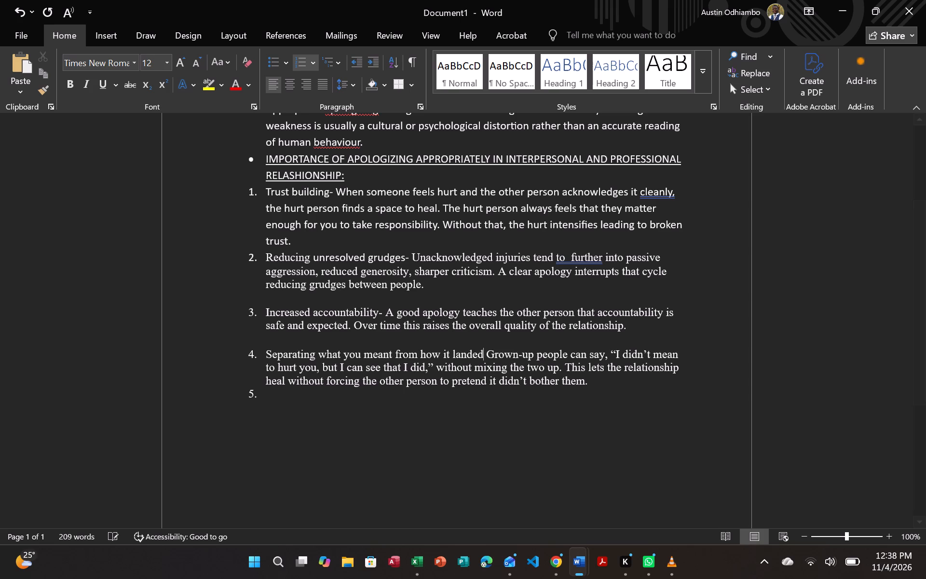
key("BackSpace")
key("BackSpace")
key("BackSpace")
key("BackSpace")
key("BackSpace")
key("BackSpace")
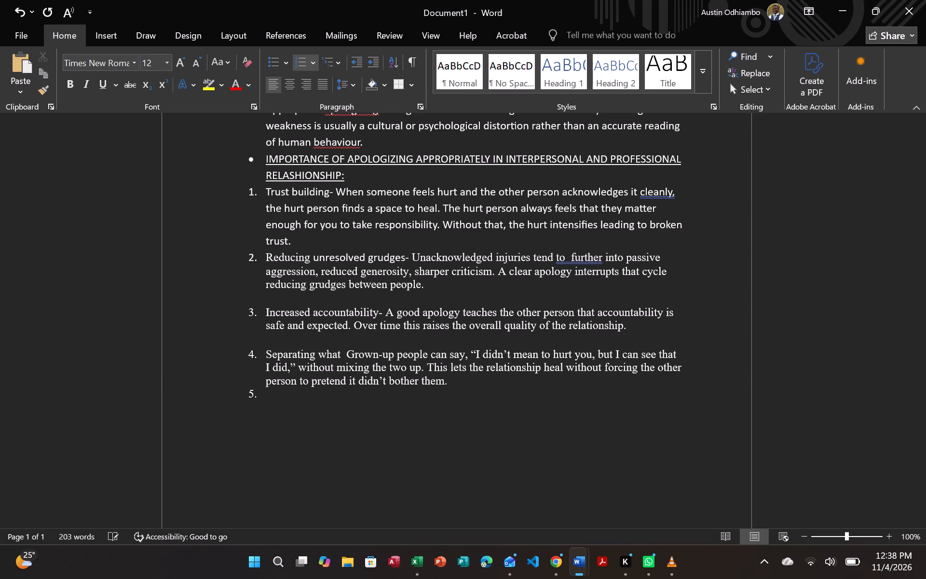
key("BackSpace")
key("BackSpace")
key("BackSpace")
key("BackSpace")
key("BackSpace")
key("BackSpace")
key("BackSpace")
key("BackSpace")
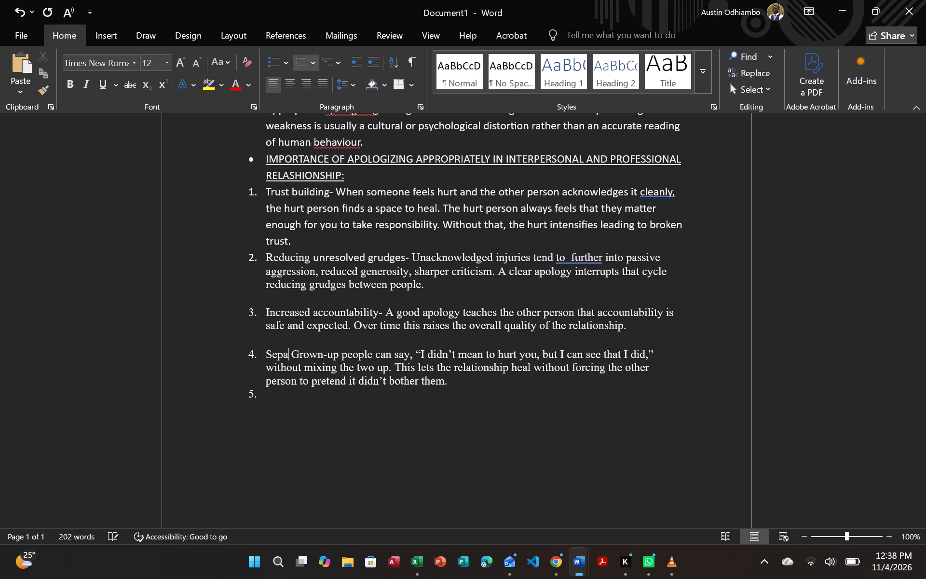
key("BackSpace")
key("BackSpace")
key("BackSpace")
key("BackSpace")
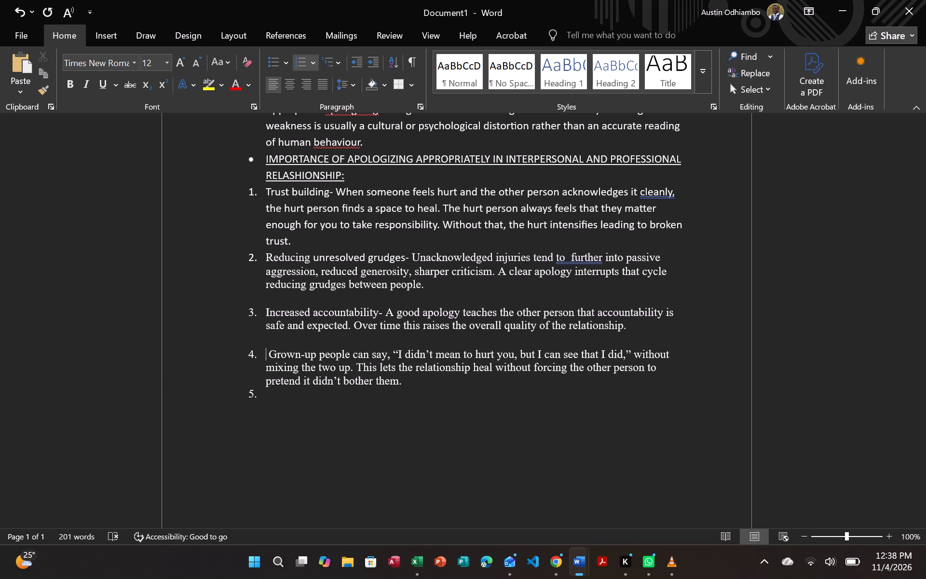
key("g")
key("i")
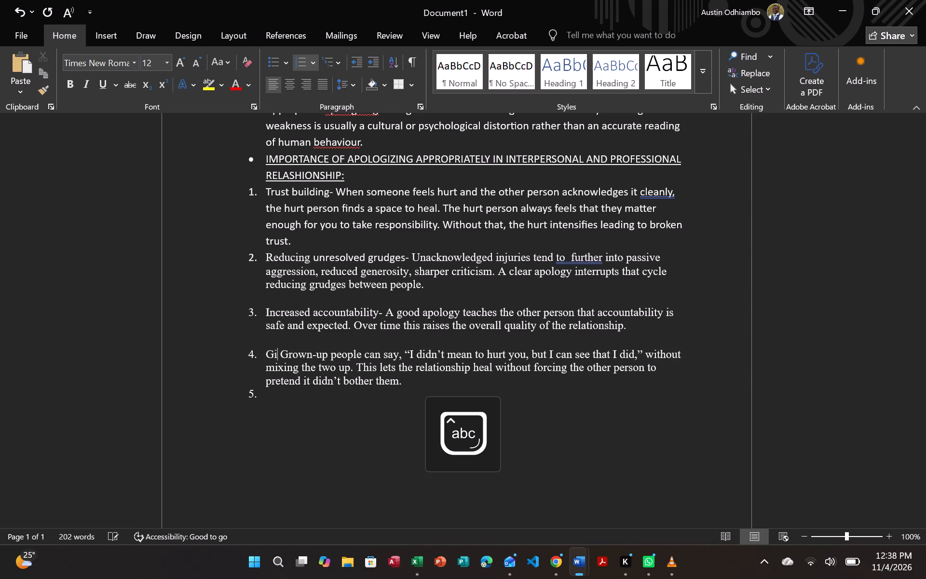
type("vs")
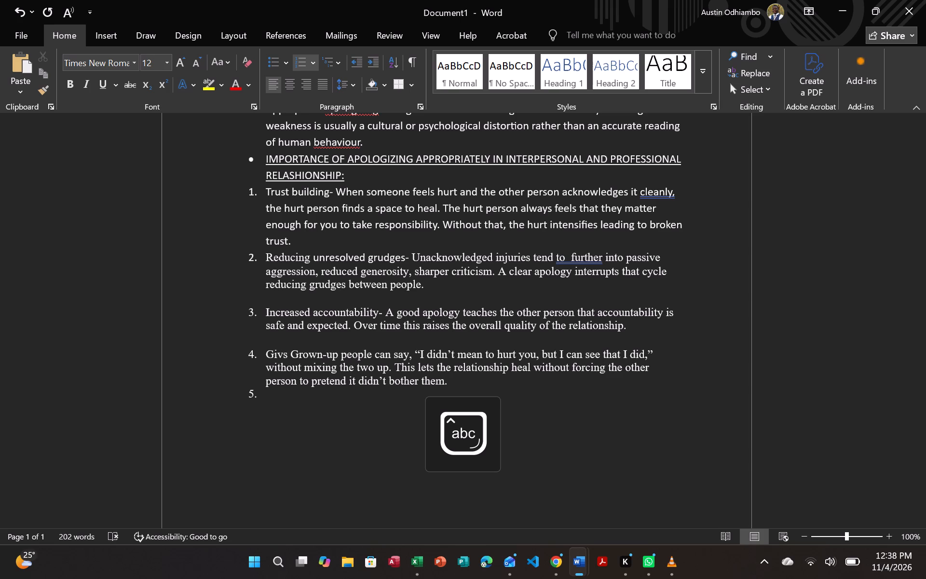
key("BackSpace")
type("es a room for")
key("space")
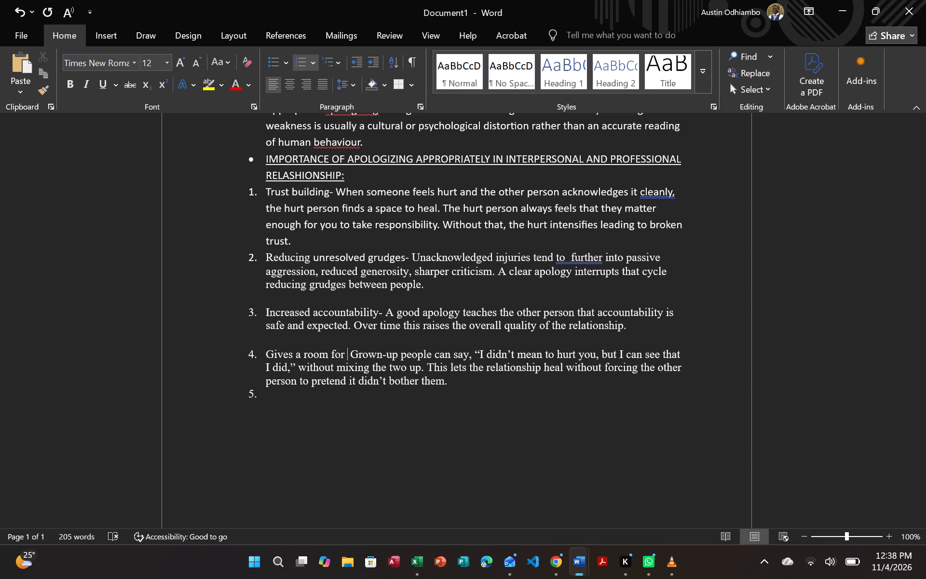
type("ex")
type("planation of possin")
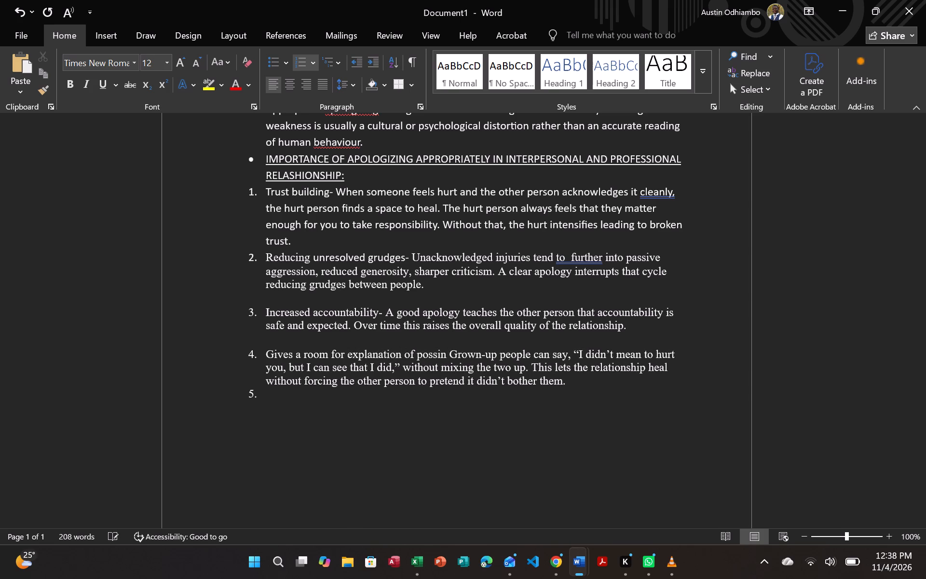
key("BackSpace")
type("ble")
key("space")
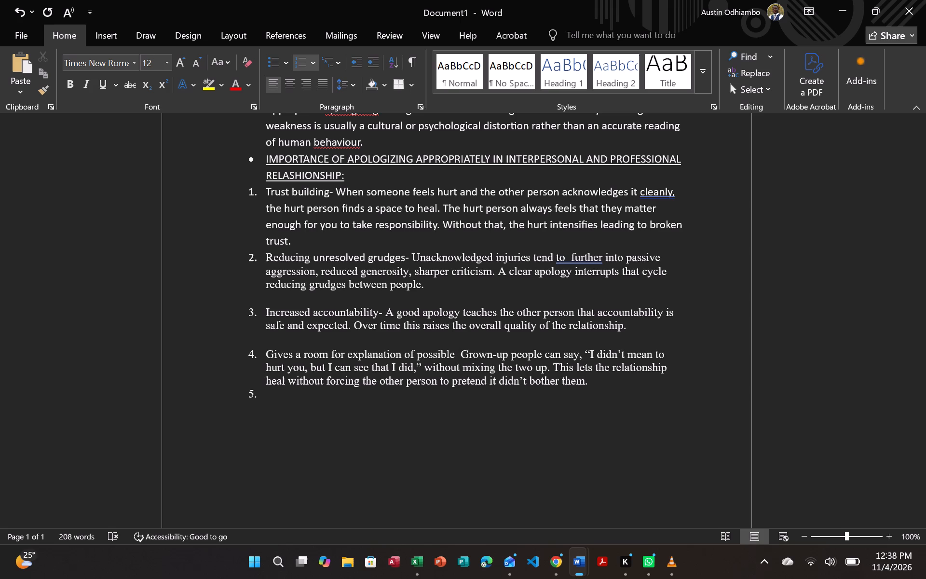
type("misunderstandings")
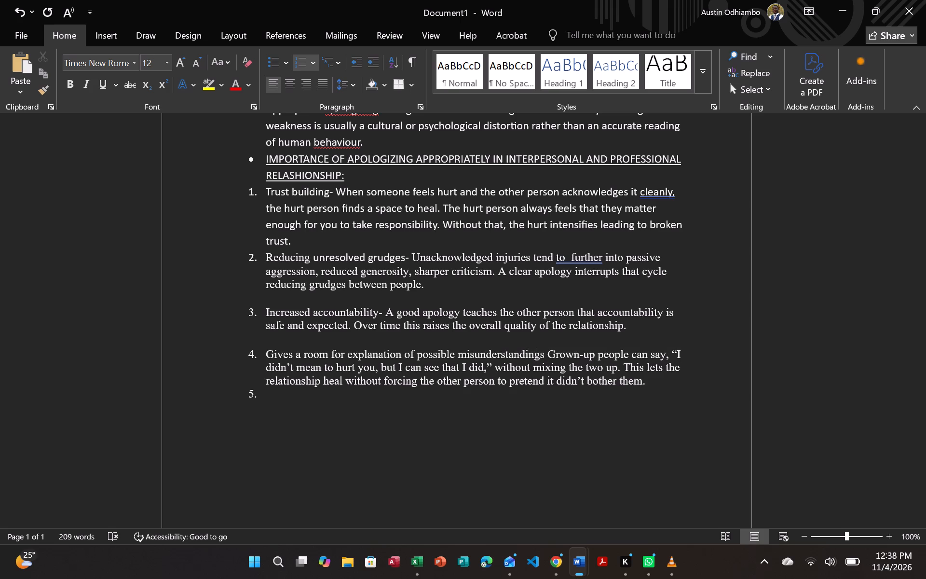
Add a hyphen after the point 4 heading ending in "misunderstandings" and delete the comma and space after "can say".
key("minus")
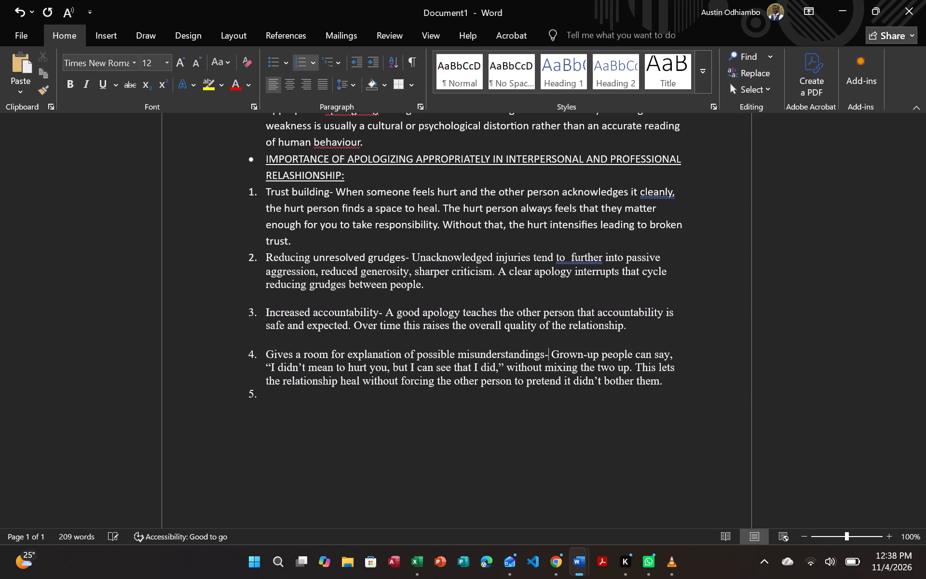
left_click(679, 359)
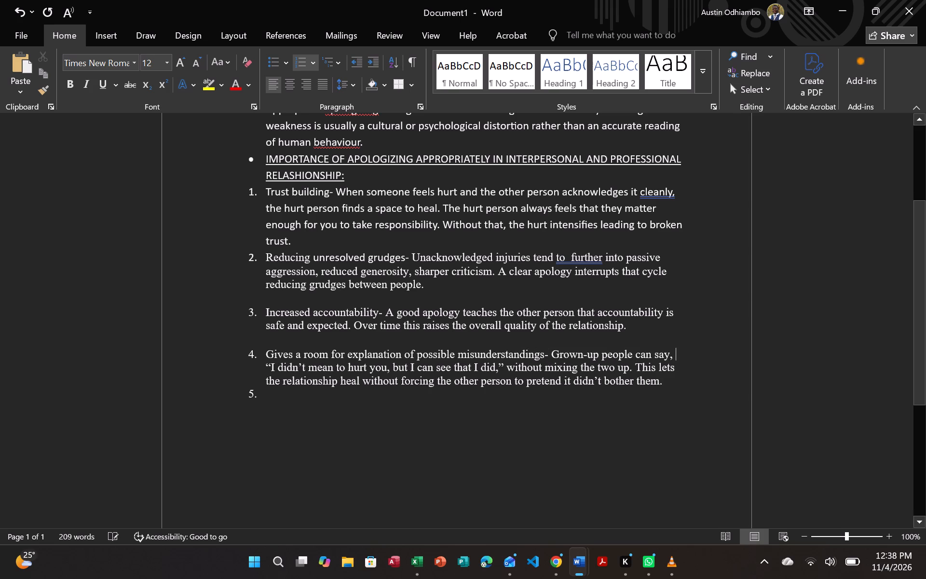
left_click(675, 356)
key("BackSpace")
key("BackSpace")
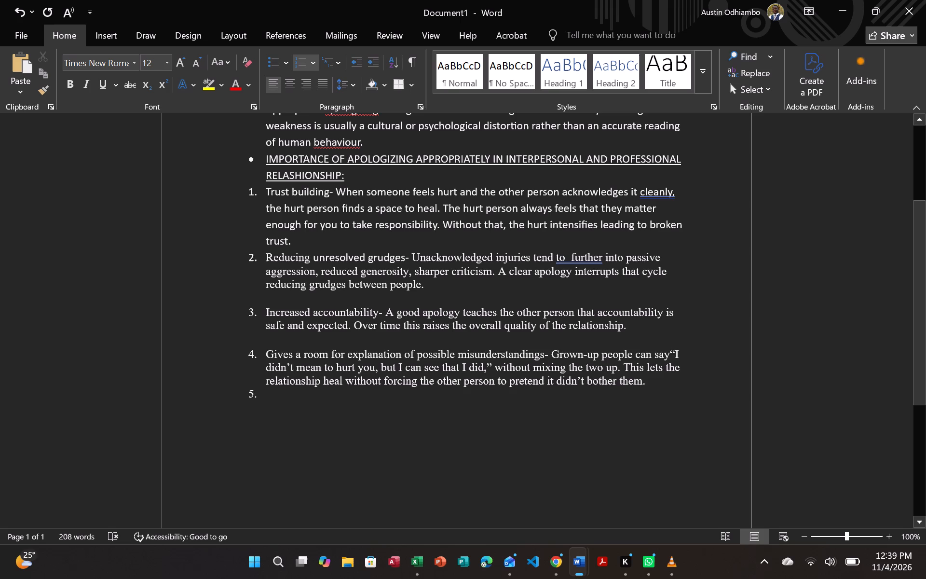
Replace "Grown-up" with "Mature" at the start of the point 4 explanation.
left_click_drag(550, 353, 596, 354)
key("BackSpace")
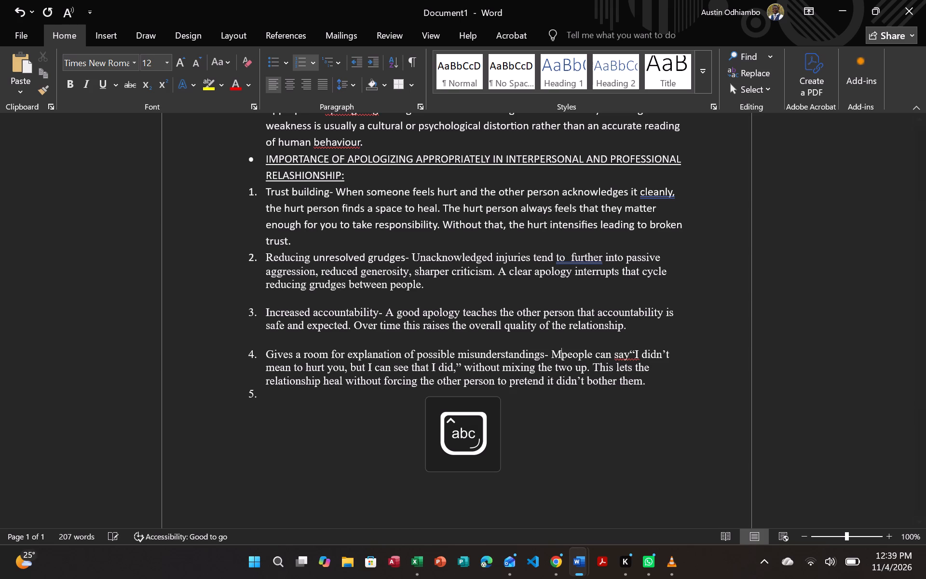
type("ature")
key("space")
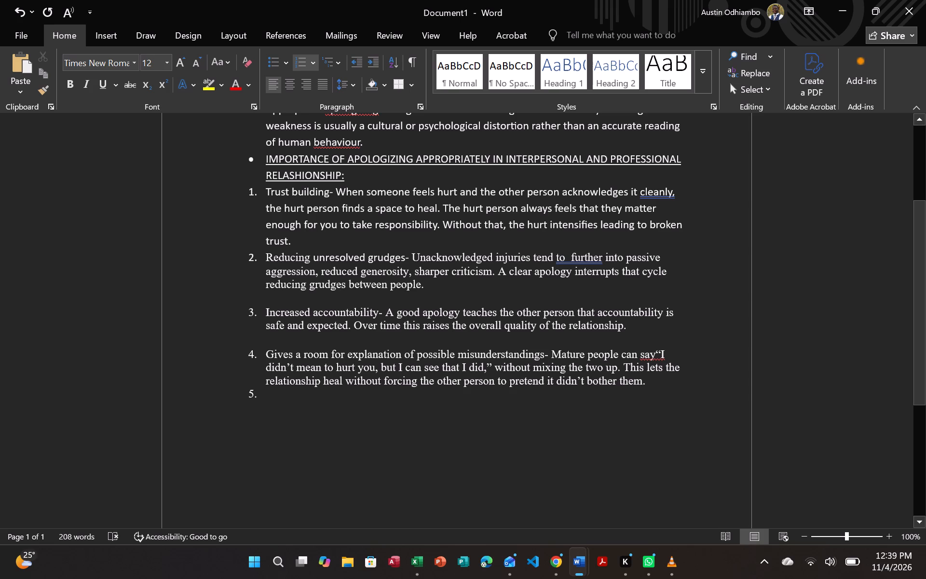
Replace the quotation "I didn't mean to hurt you…" in point 4 with "what they meant to say if they might have been misunderstood".
left_click(493, 371)
left_click_drag(493, 371, 281, 362)
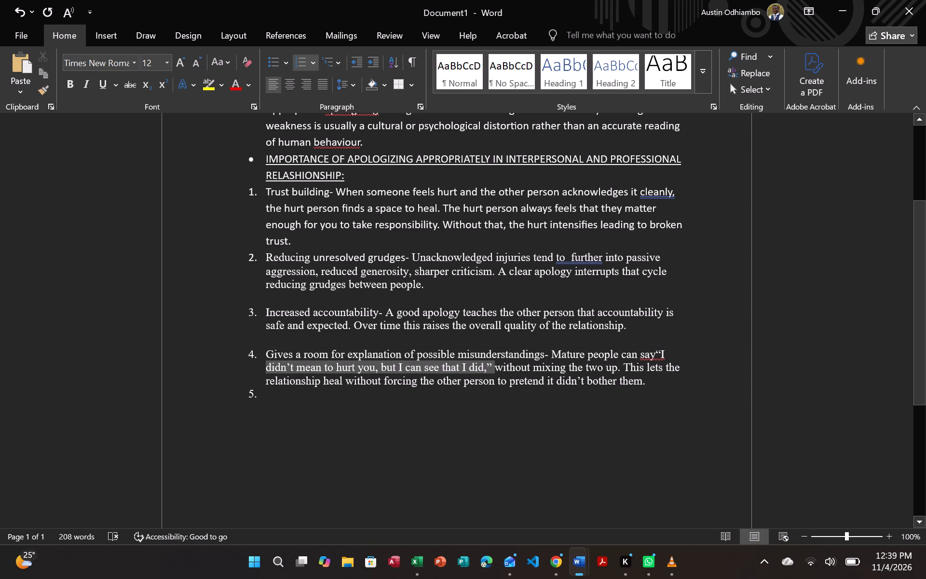
left_click_drag(281, 362, 543, 358)
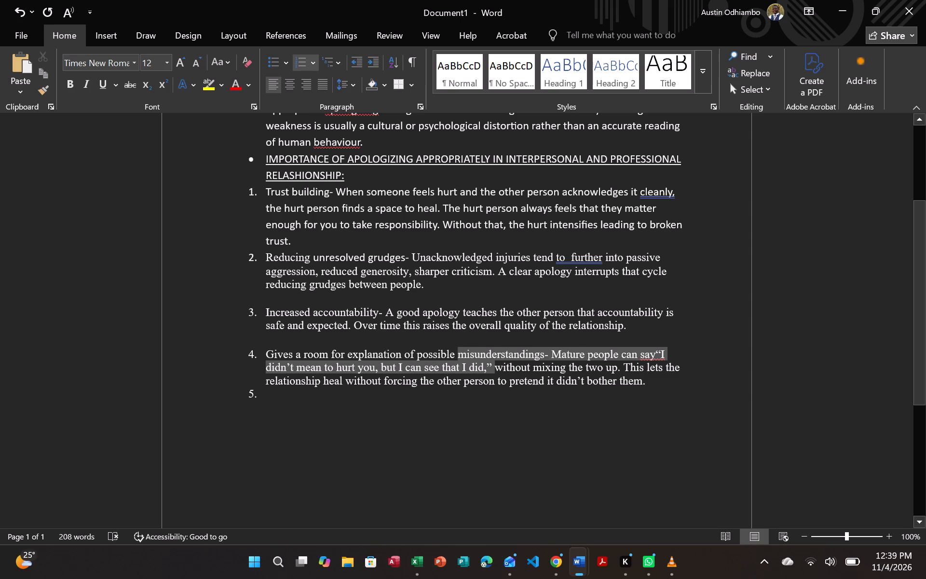
left_click_drag(543, 358, 633, 356)
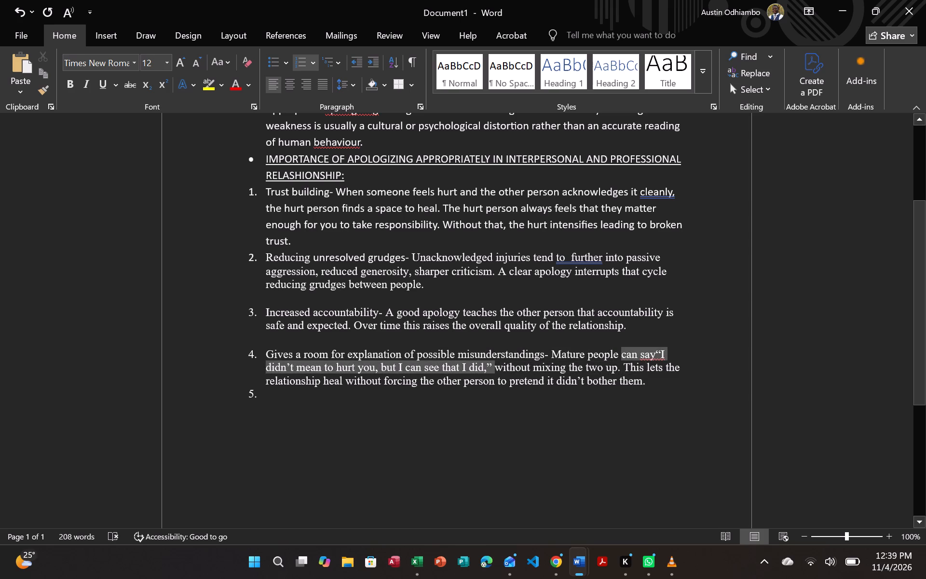
left_click_drag(633, 356, 655, 353)
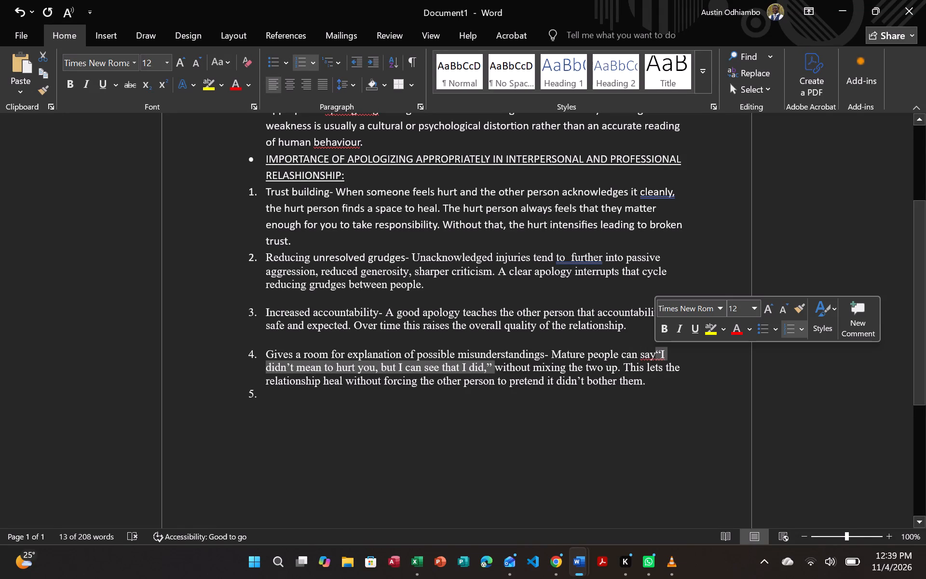
key("BackSpace")
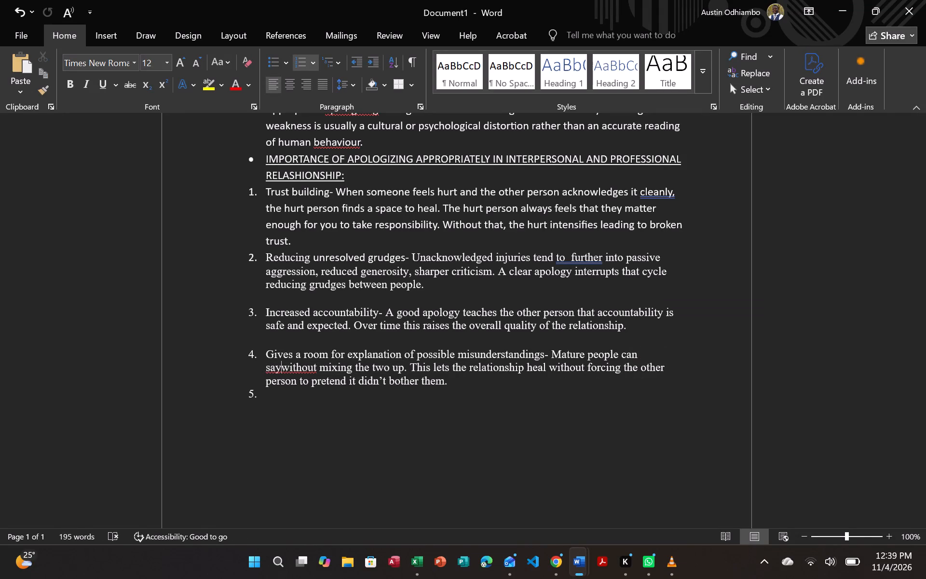
key("space")
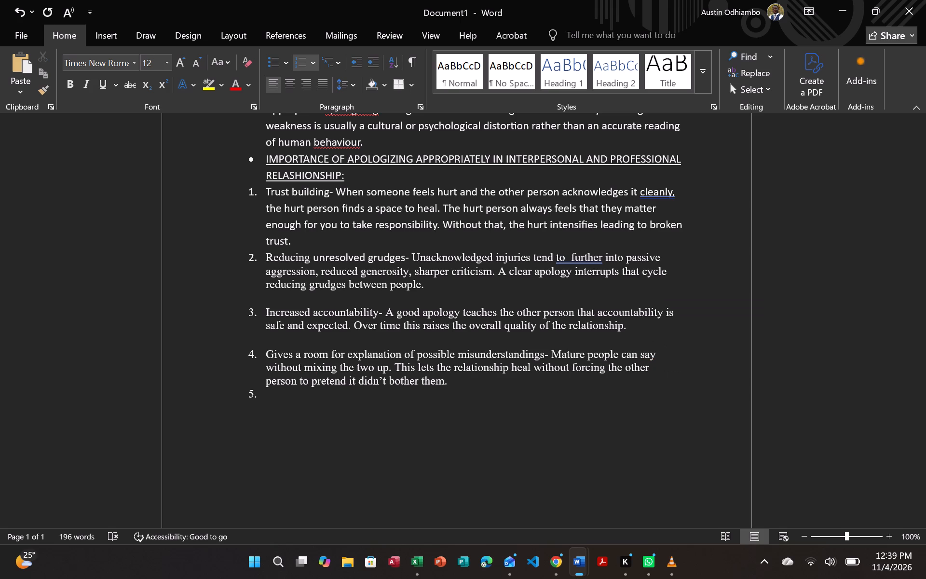
type("what they meant to say")
key("space")
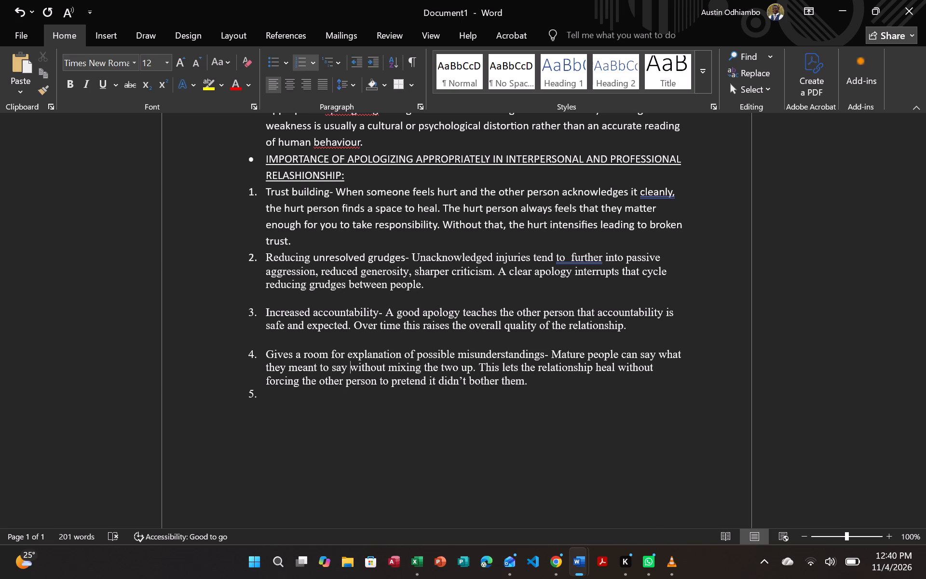
type("if the")
key("space")
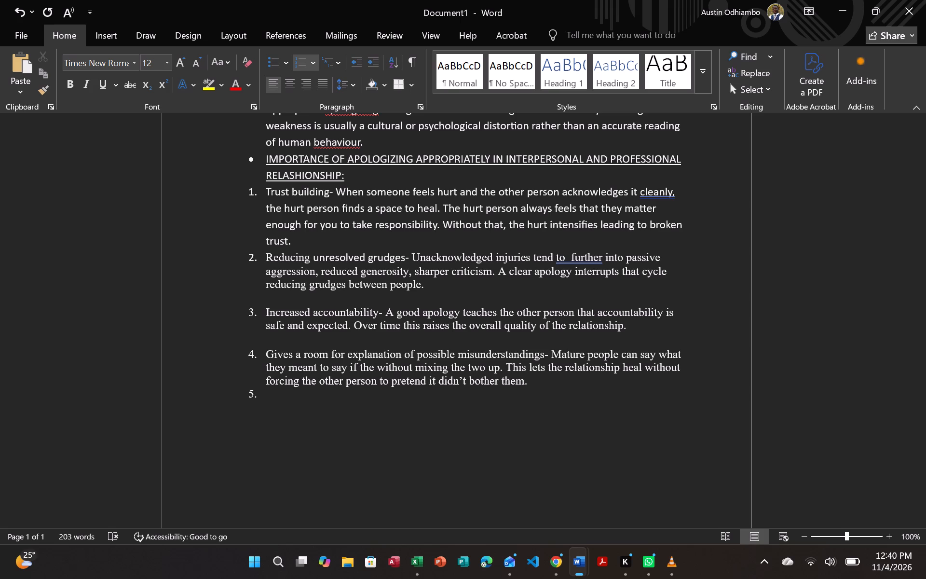
key("BackSpace")
type("y might")
key("space")
type("have been mis")
type("understood")
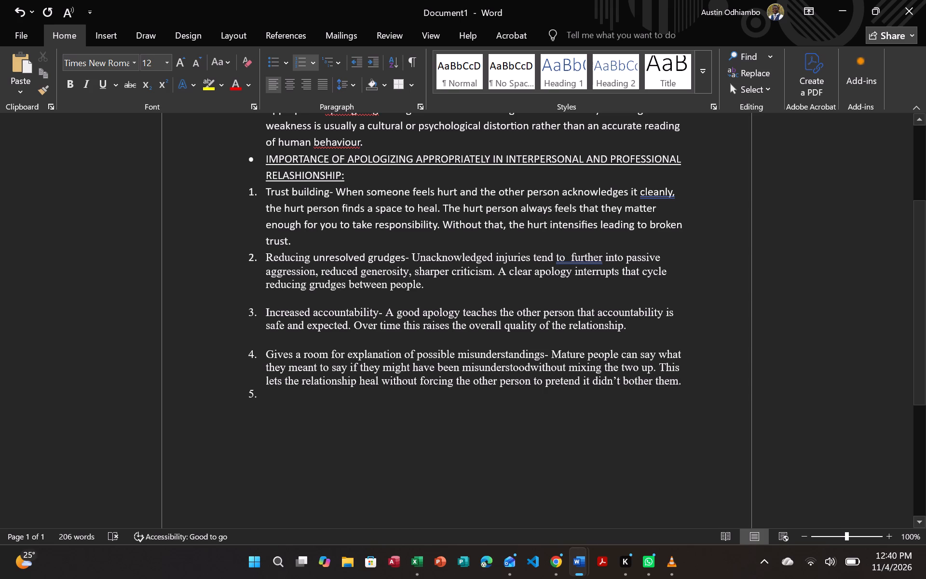
key("space")
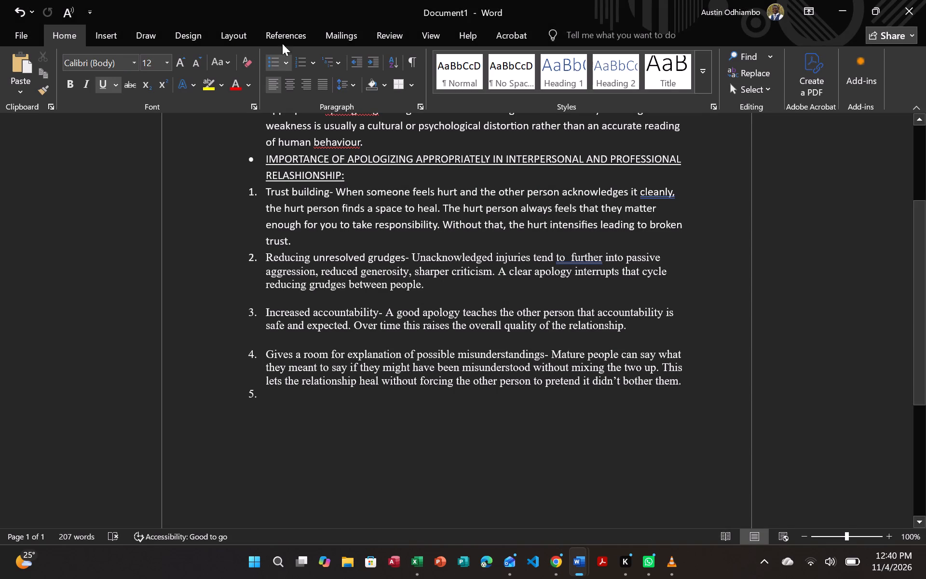
left_click(284, 62)
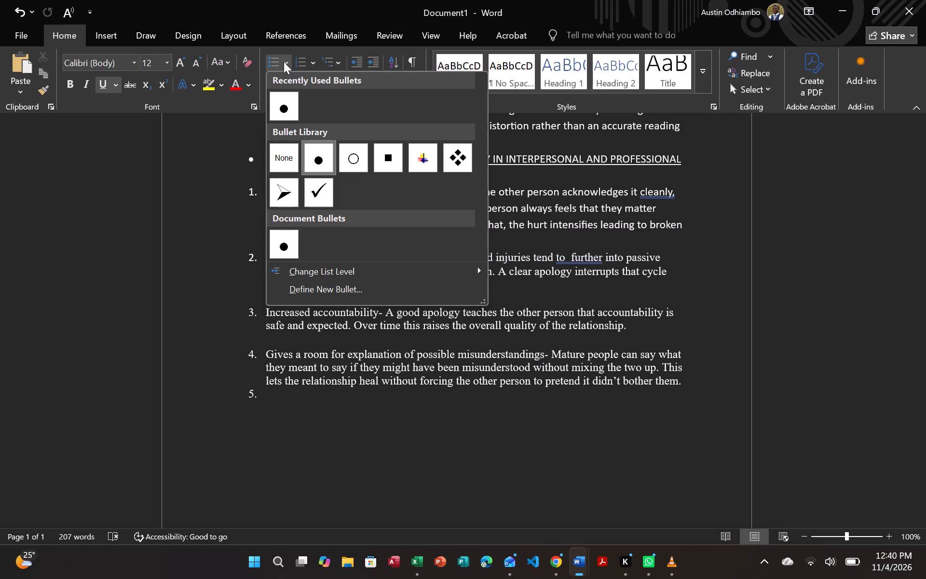
left_click(278, 62)
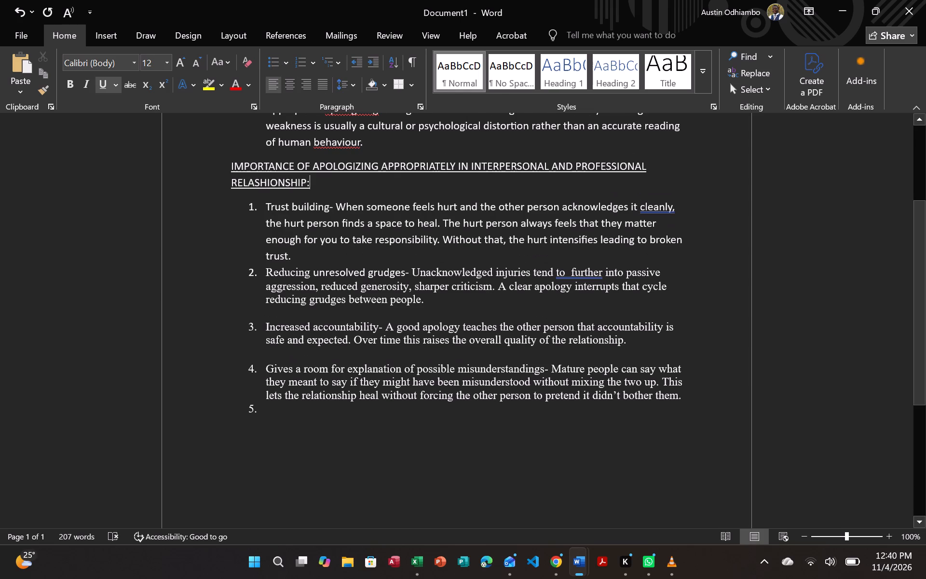
scroll(295, 186, "up", 1)
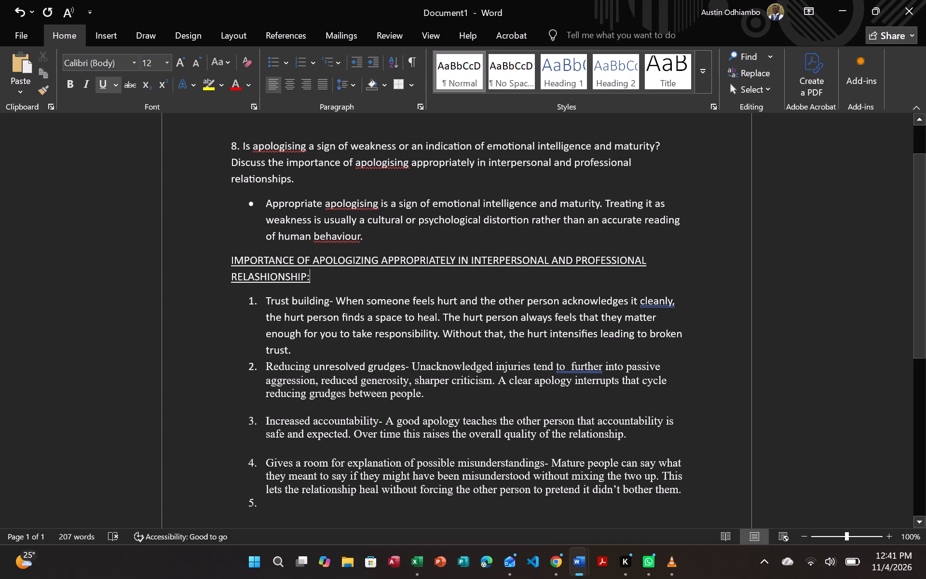
key("Return")
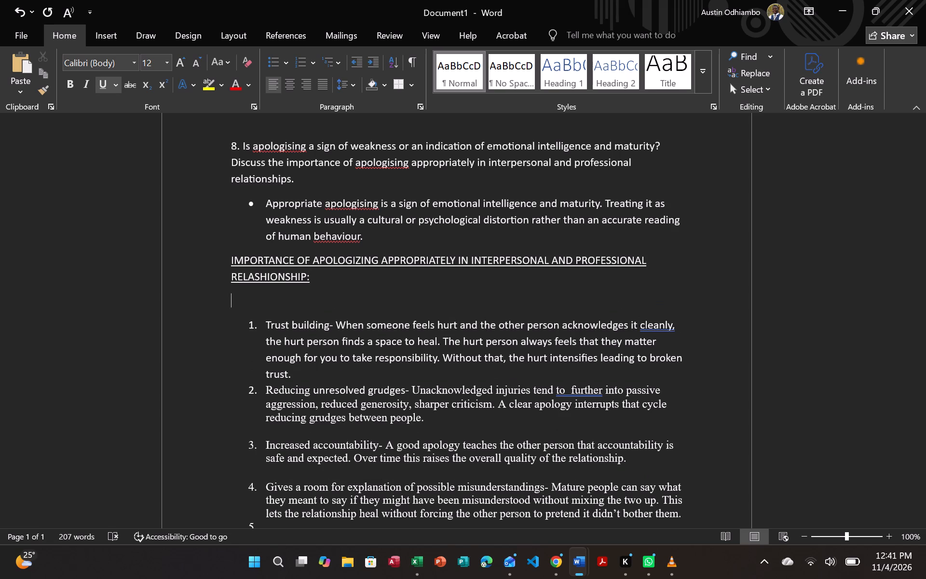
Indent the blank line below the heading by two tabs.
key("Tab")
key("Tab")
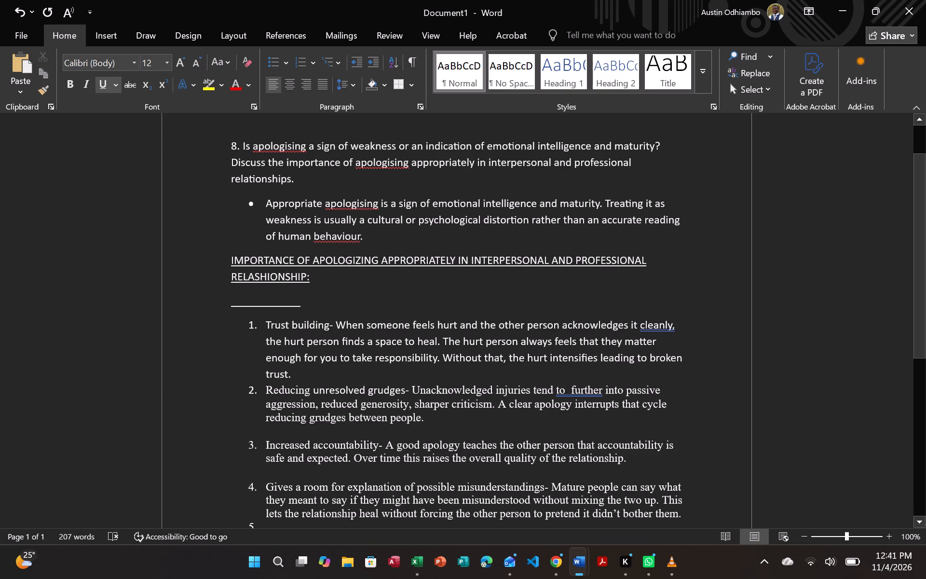
Correct the misspelled word "RELASHIONSHIP" in the importance heading to "RELATIONSHIP".
left_click(267, 277)
key("BackSpace")
key("BackSpace")
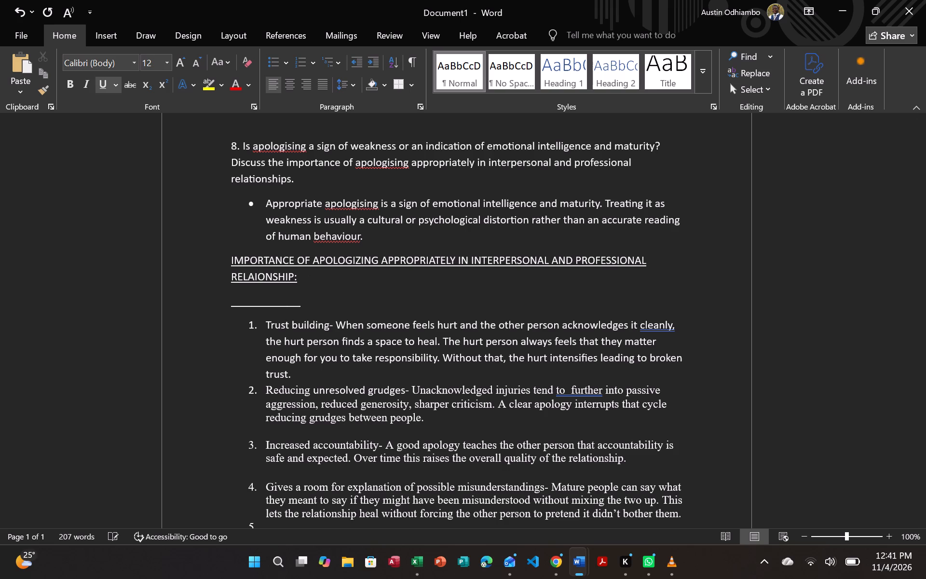
key("t")
key("BackSpace")
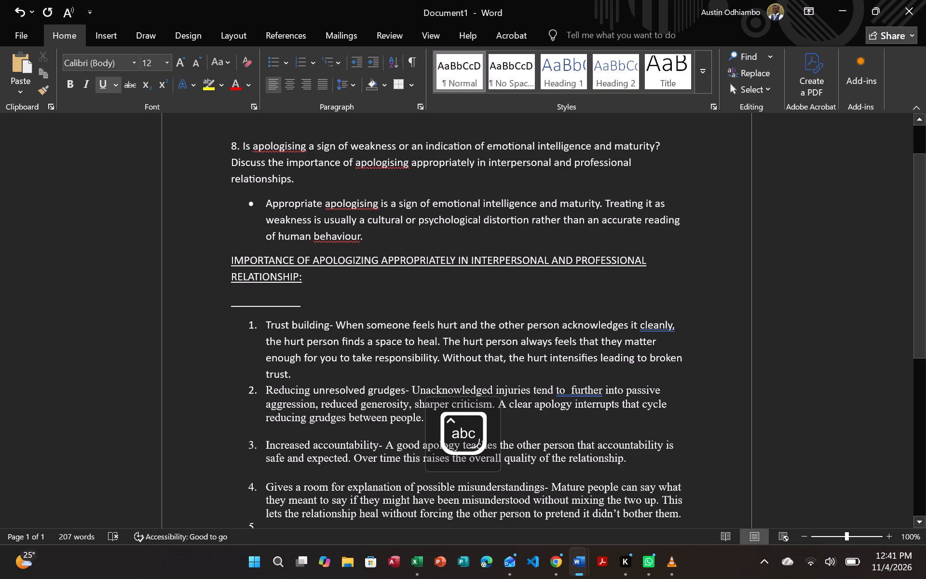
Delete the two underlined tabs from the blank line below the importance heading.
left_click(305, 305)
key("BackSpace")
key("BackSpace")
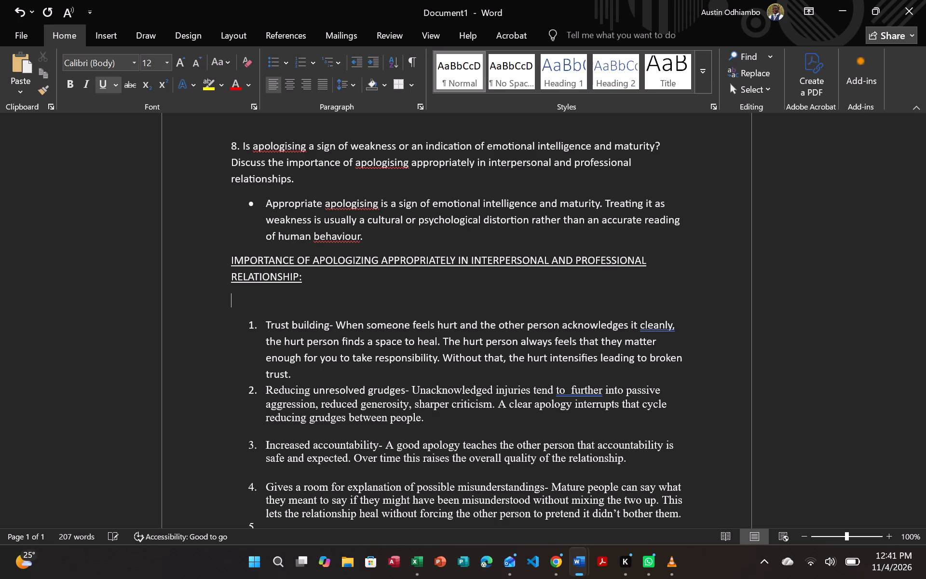
Enter the underlined subheading "INTERPERSONAL RELASHIONSHIP", indented with leading spaces, on the blank line below the importance heading.
key("space")
key("space")
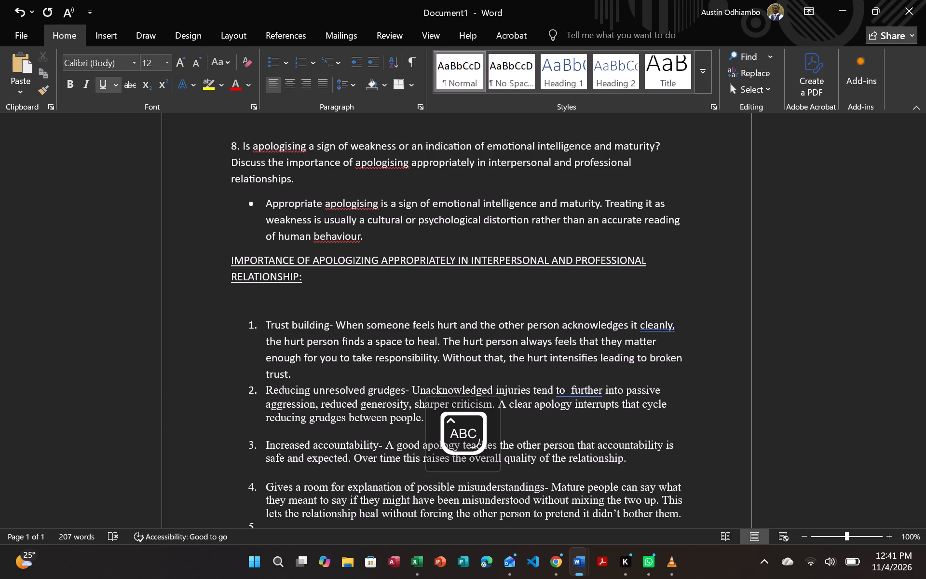
key("i")
type("NRE")
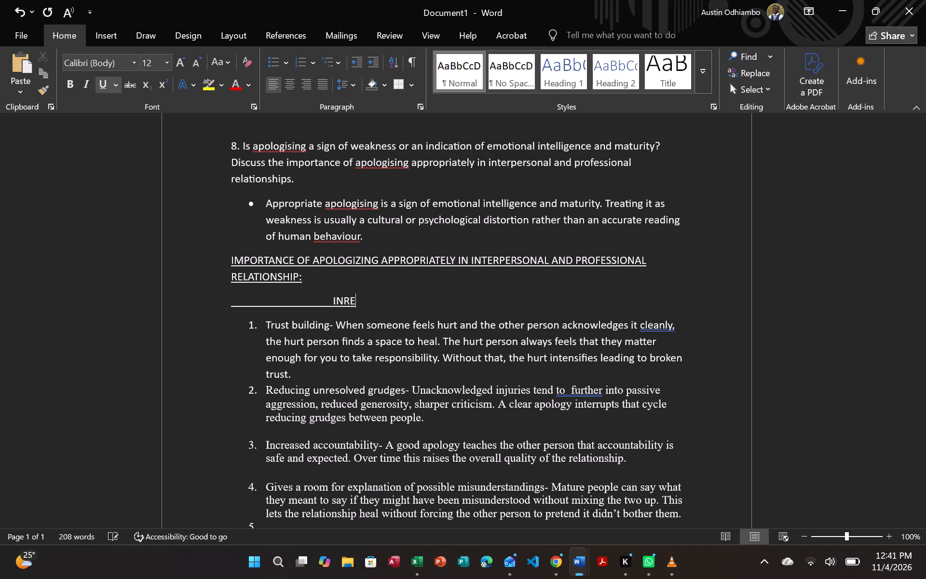
key("BackSpace")
key("BackSpace")
type("TER")
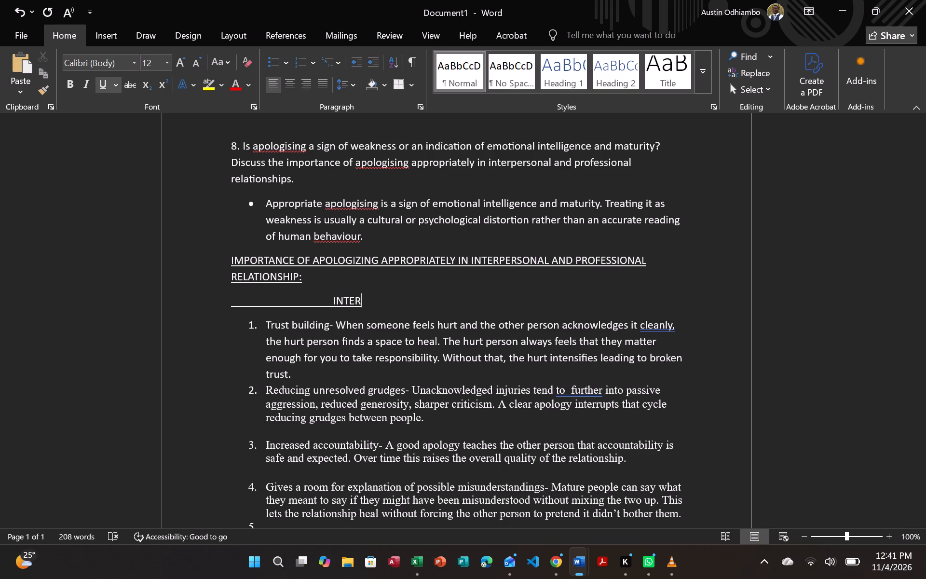
type("PERSONAL")
key("space")
type("RELASHION")
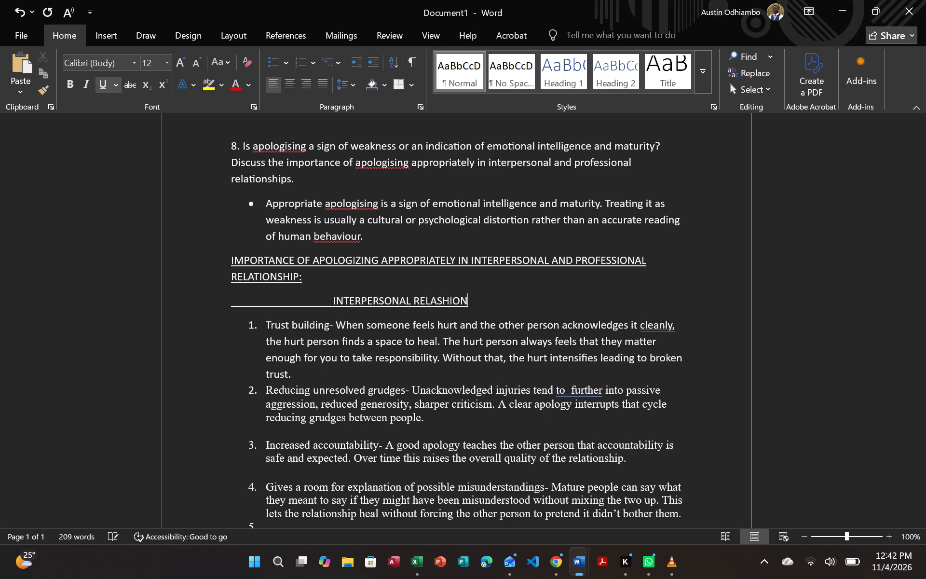
type("SHIP")
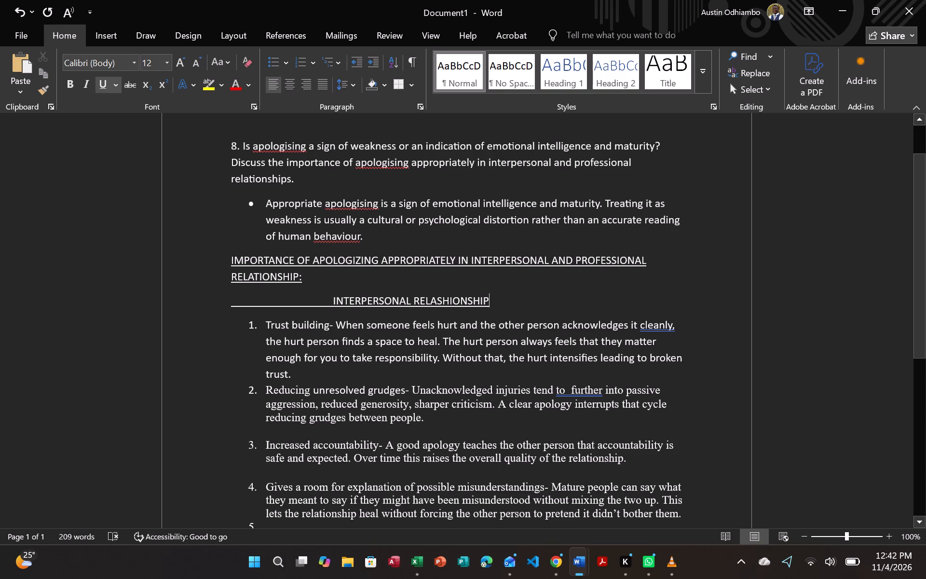
Delete the underlined spaces in front of the "INTERPERSONAL RELASHIONSHIP" subheading, leaving a single leading space.
left_click(331, 305)
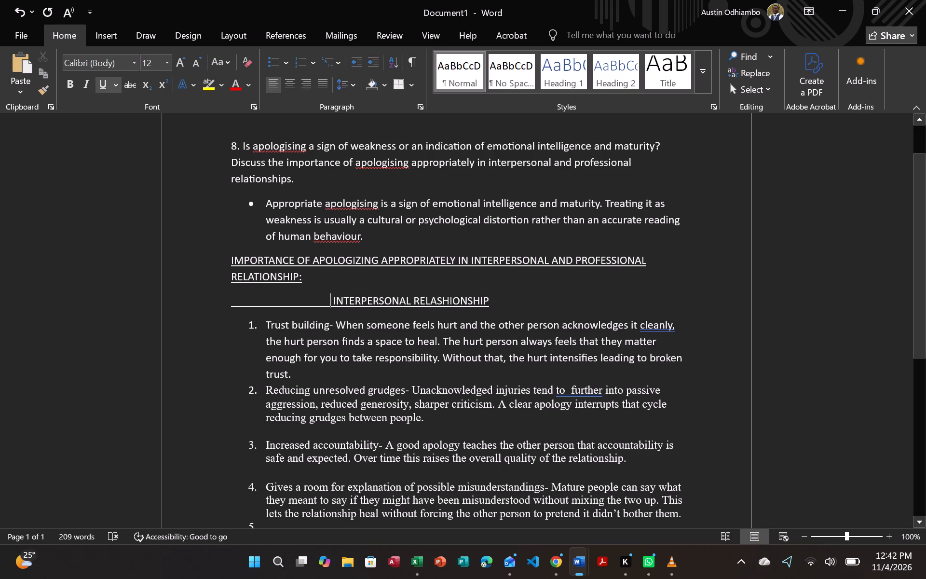
left_click(331, 305)
key("BackSpace")
key("BackSpace")
key("BackSpace")
key("BackSpace")
key("BackSpace")
key("BackSpace")
key("BackSpace")
key("BackSpace")
key("BackSpace")
key("BackSpace")
key("BackSpace")
key("BackSpace")
key("BackSpace")
key("BackSpace")
key("BackSpace")
key("BackSpace")
key("BackSpace")
key("BackSpace")
key("BackSpace")
key("BackSpace")
key("BackSpace")
key("BackSpace")
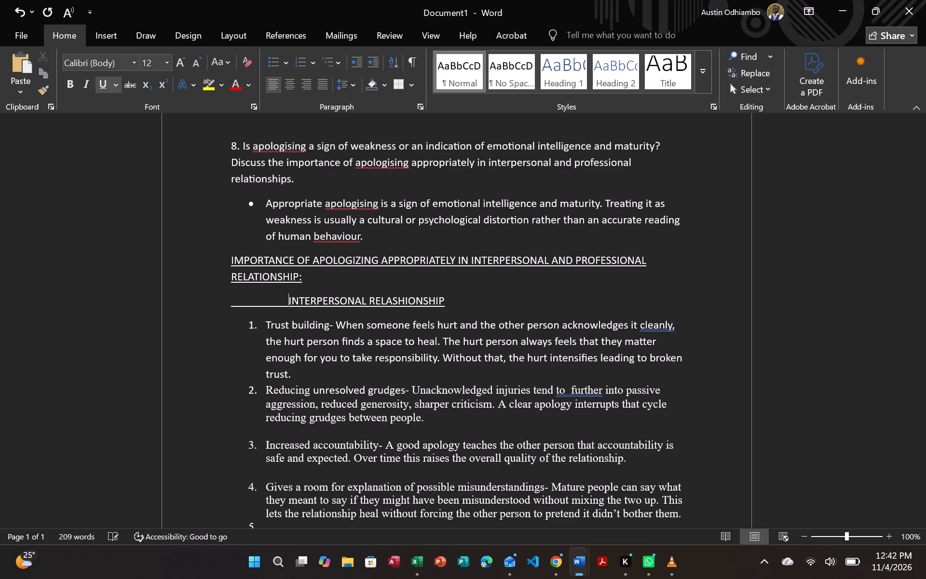
key("BackSpace")
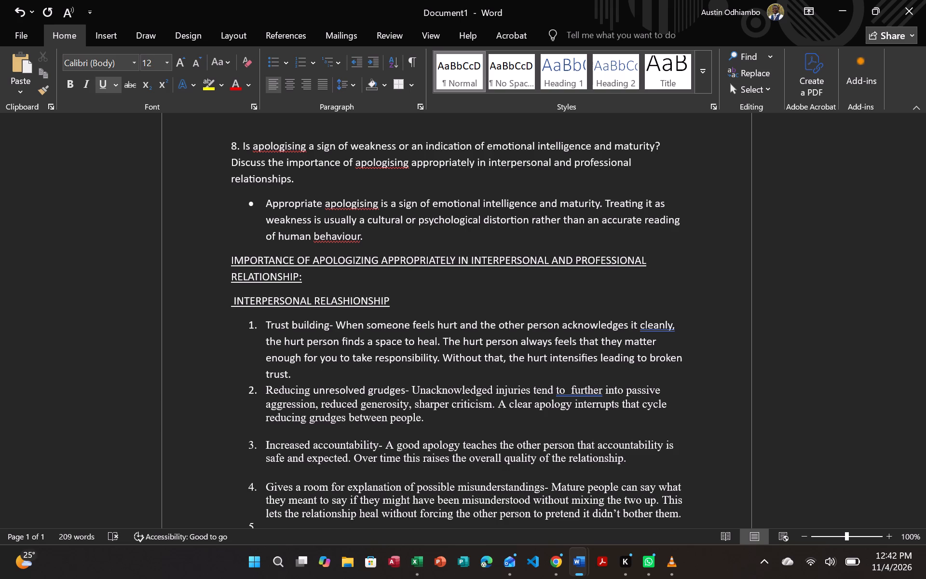
Remove the number from the empty fifth list item and insert two blank lines below point 4.
scroll(363, 390, "down", 1)
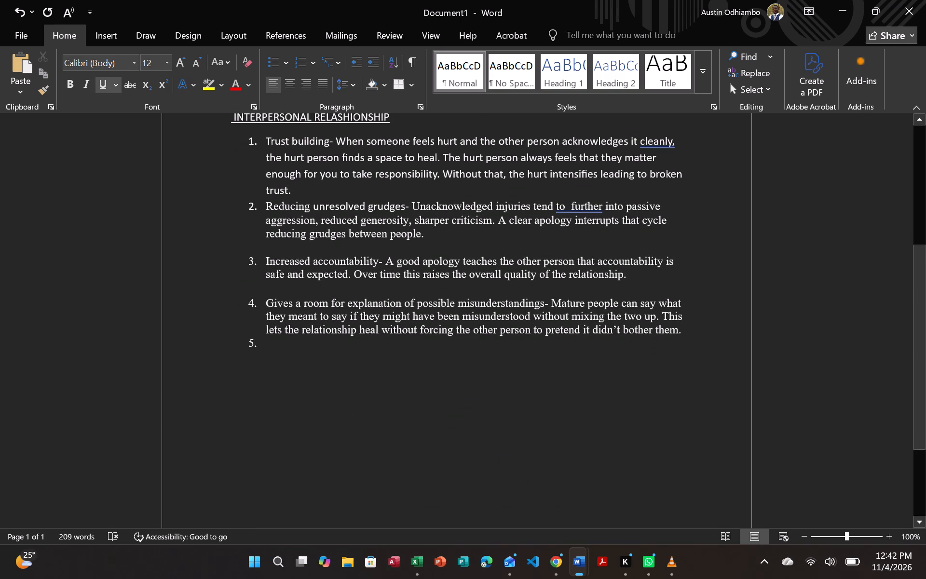
left_click(282, 344)
key("BackSpace")
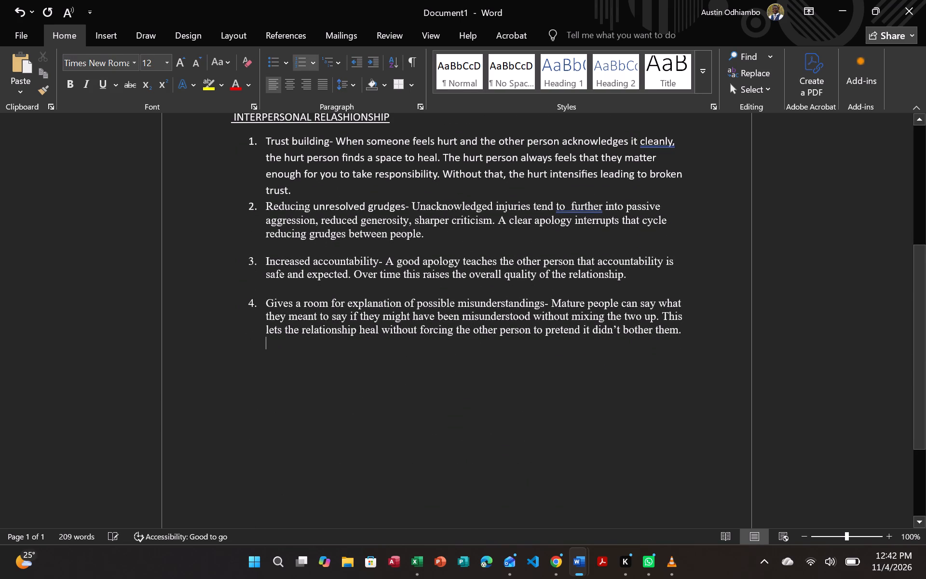
key("Return")
key("Return")
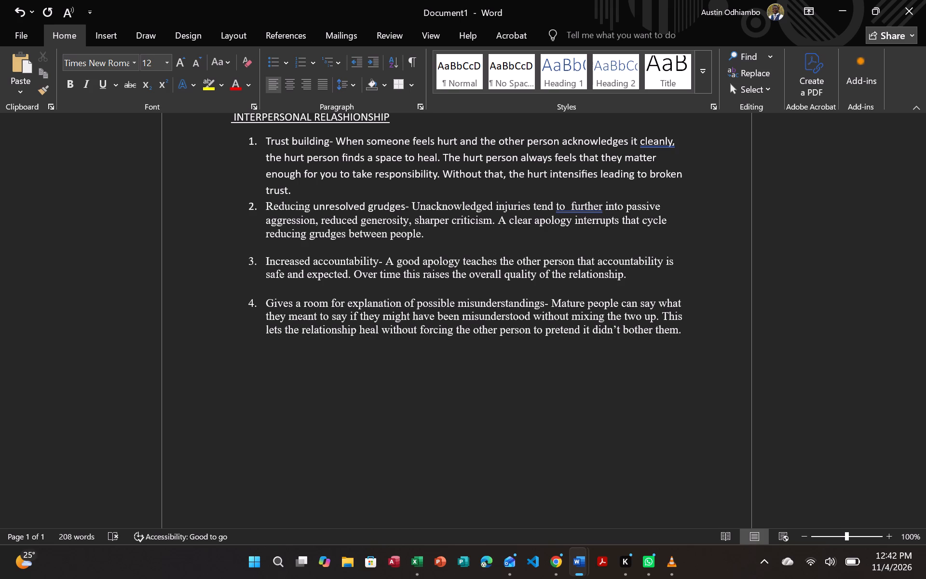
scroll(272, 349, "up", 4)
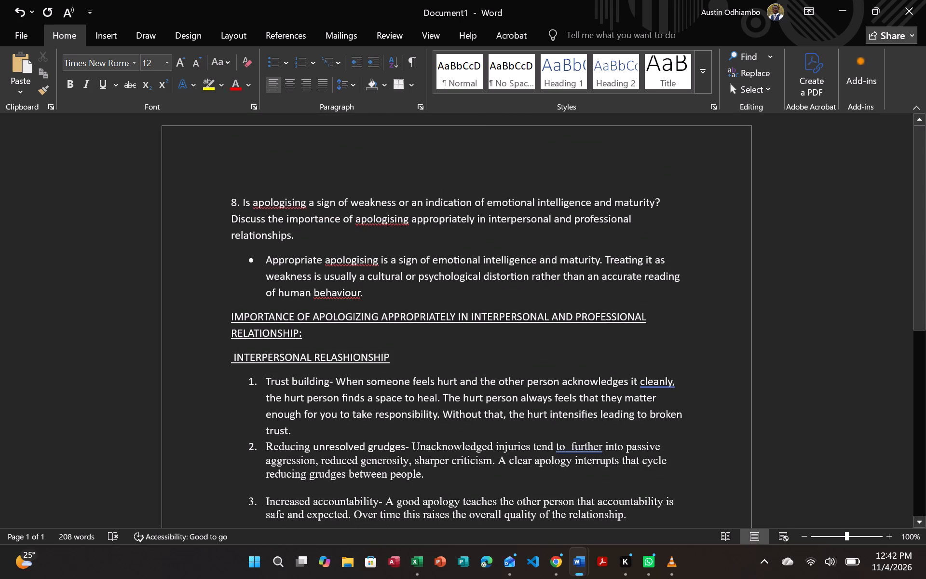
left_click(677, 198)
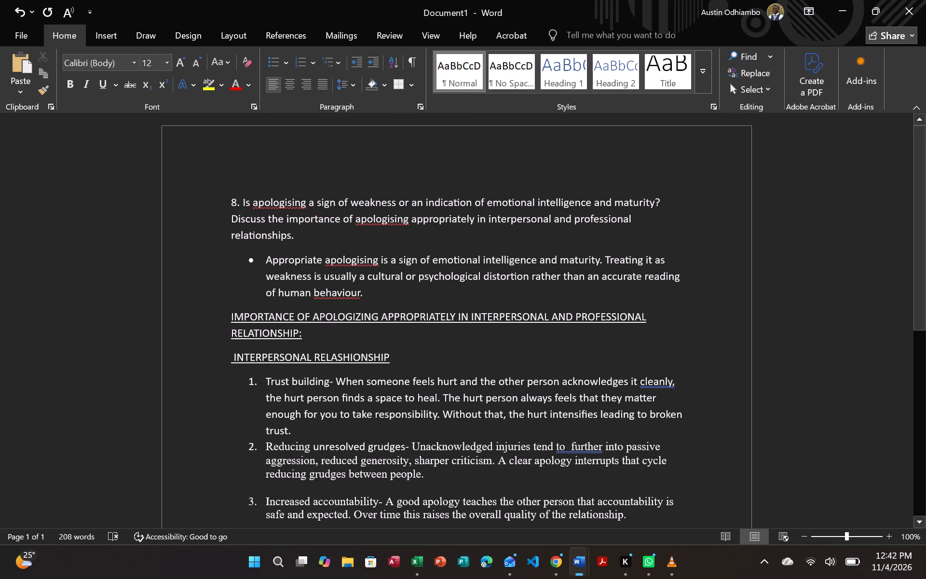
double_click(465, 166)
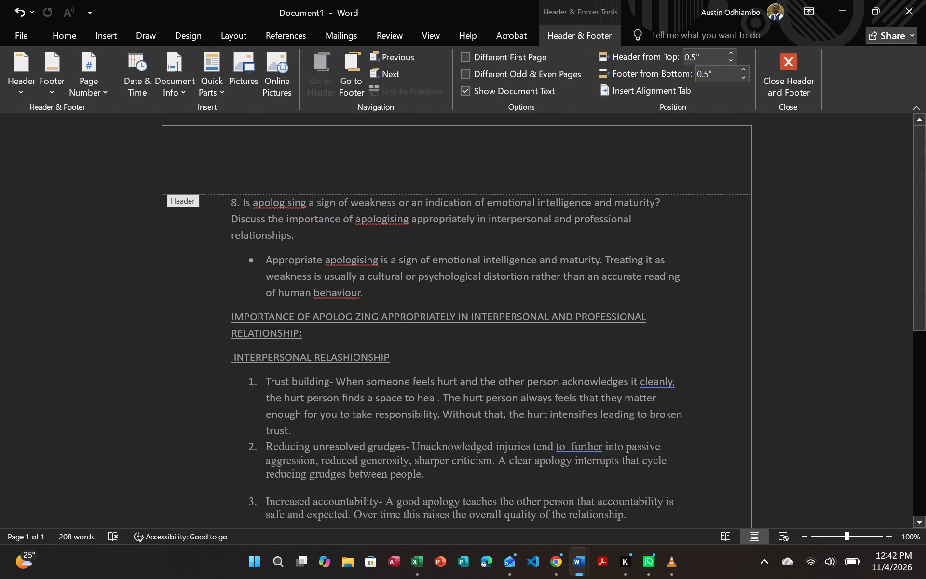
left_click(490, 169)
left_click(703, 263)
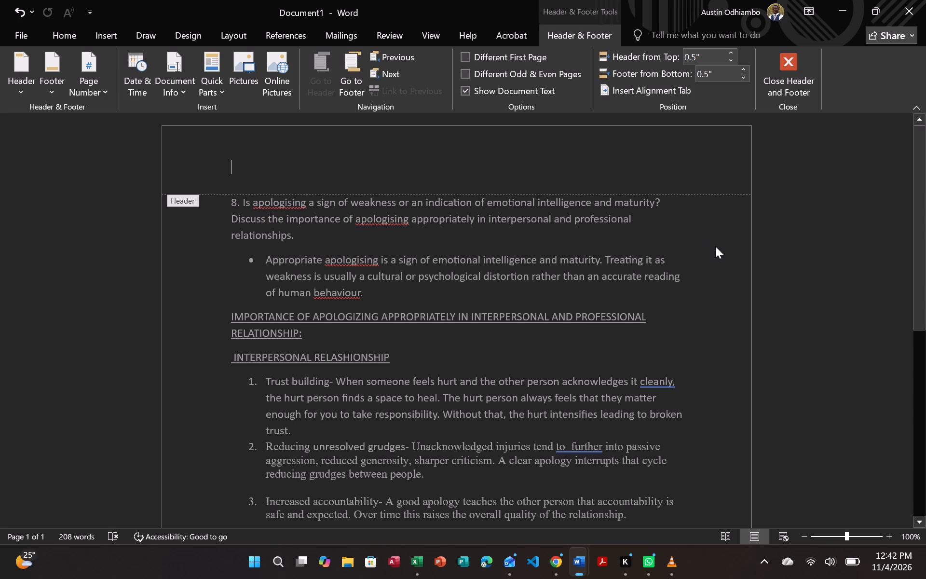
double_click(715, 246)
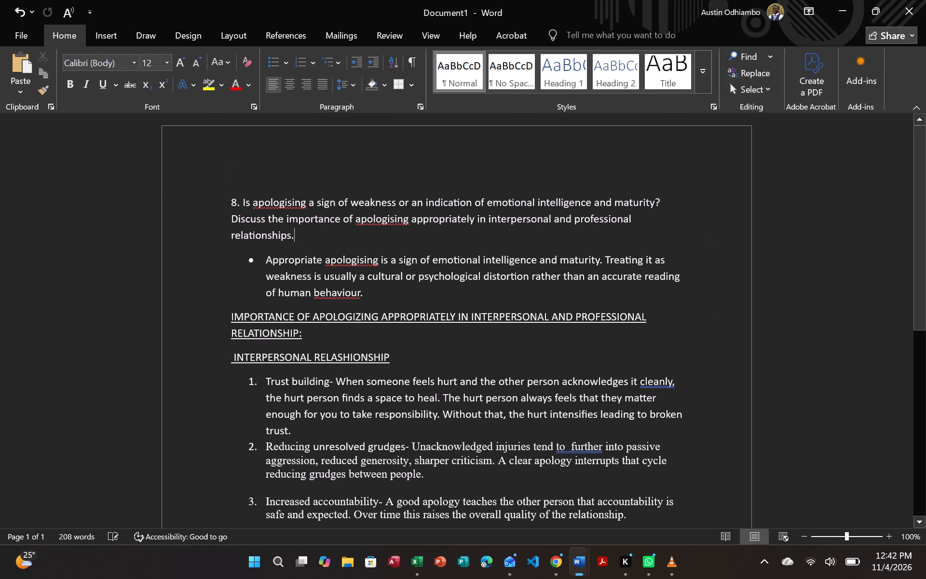
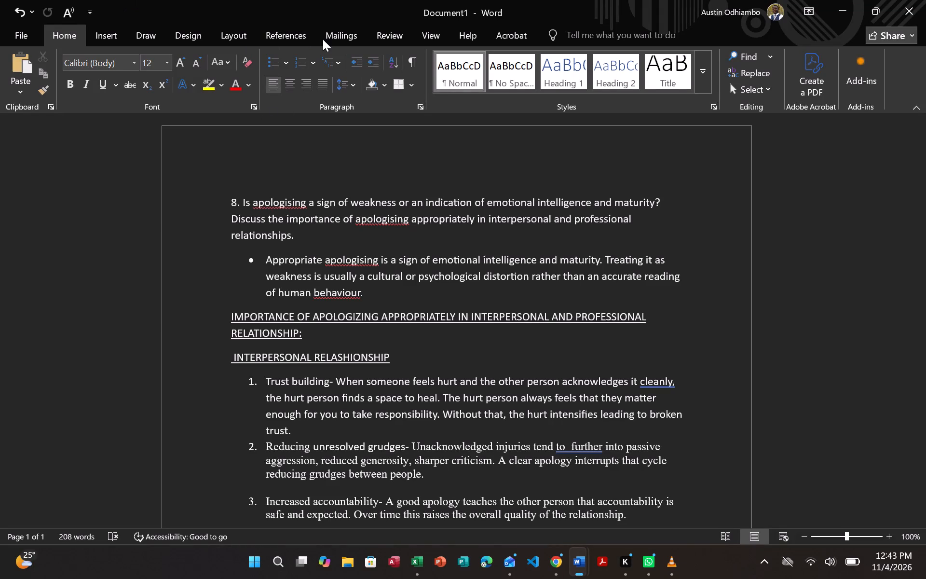
Run the spelling and grammar check on the document, accepting the suggestions "apologizing", "behavior", "cleanly;" and the single-spaced "to further".
left_click(427, 41)
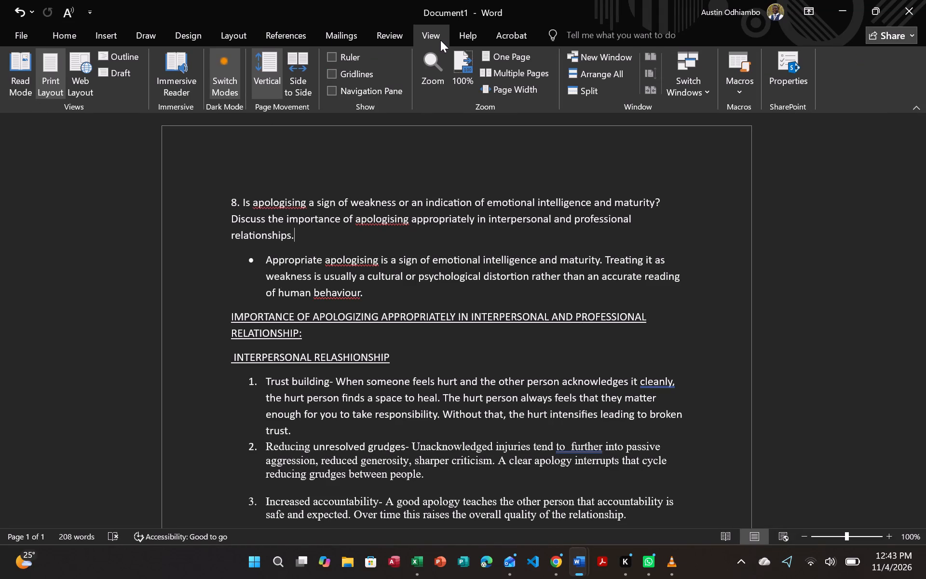
left_click(462, 37)
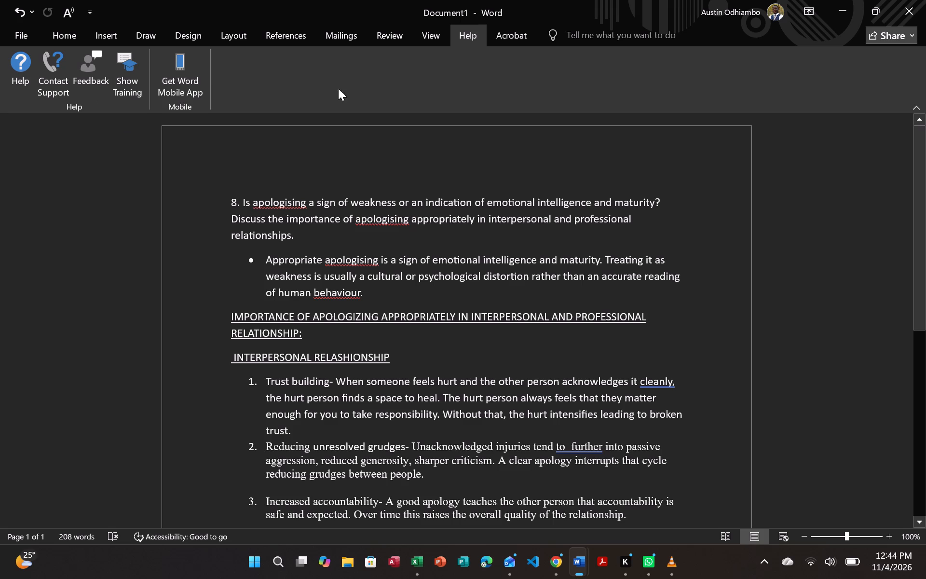
left_click(388, 41)
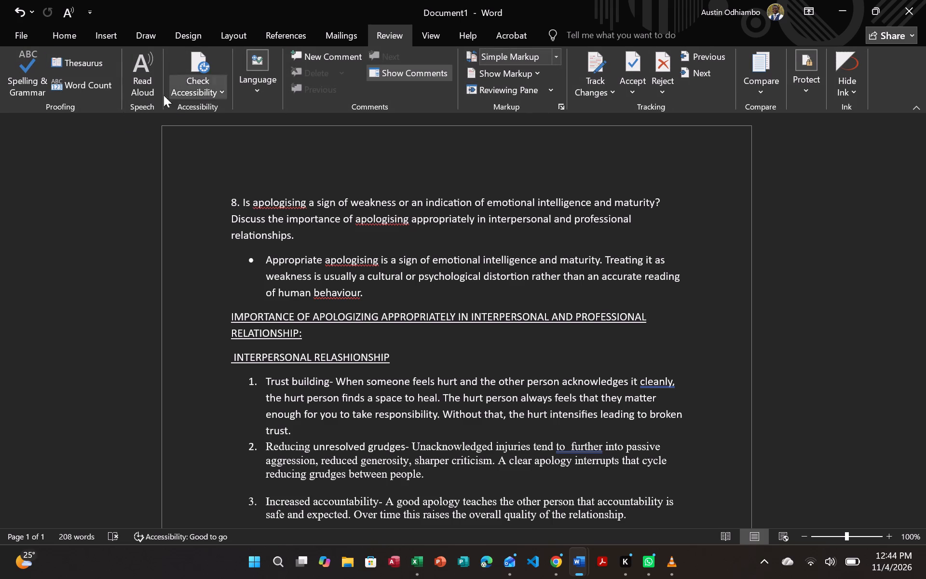
left_click(27, 80)
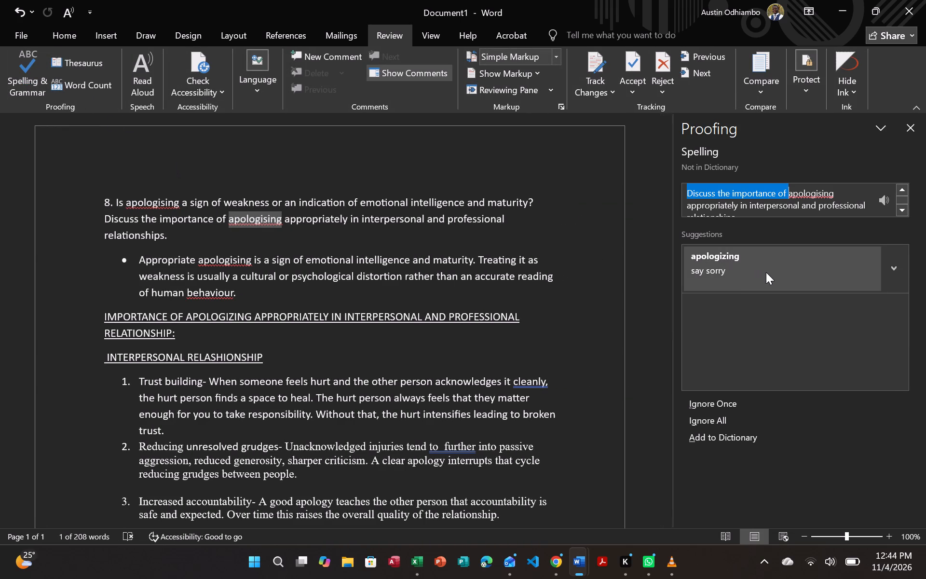
left_click(761, 271)
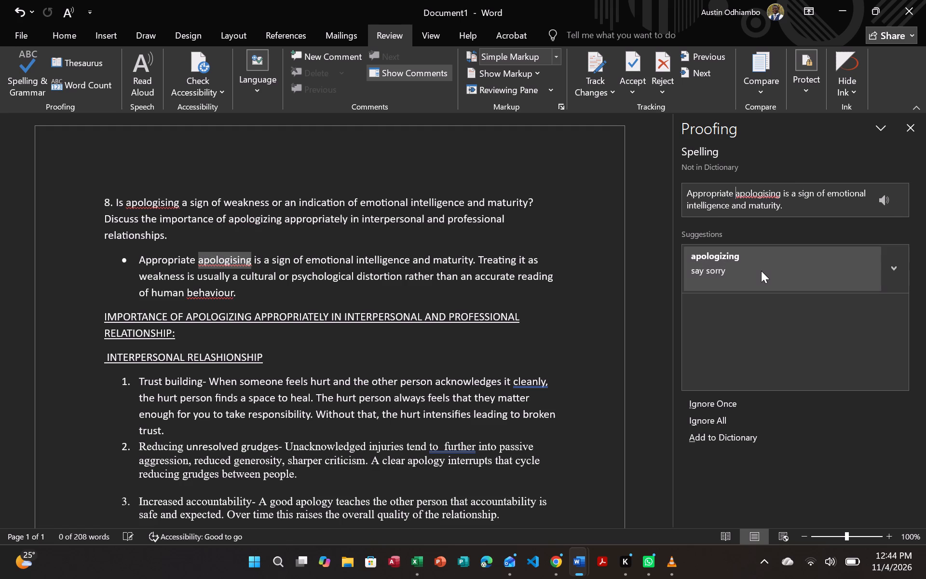
left_click(761, 271)
left_click(761, 271)
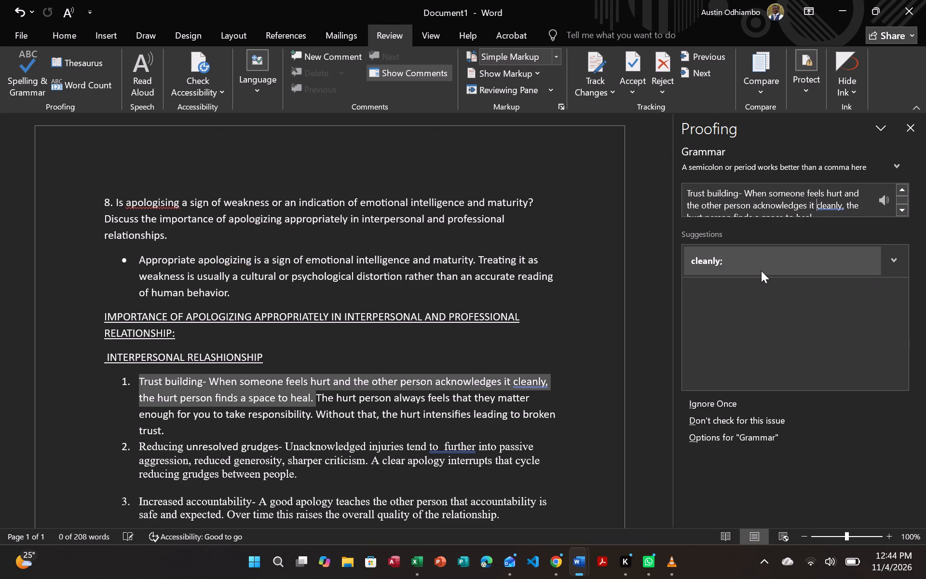
left_click(761, 271)
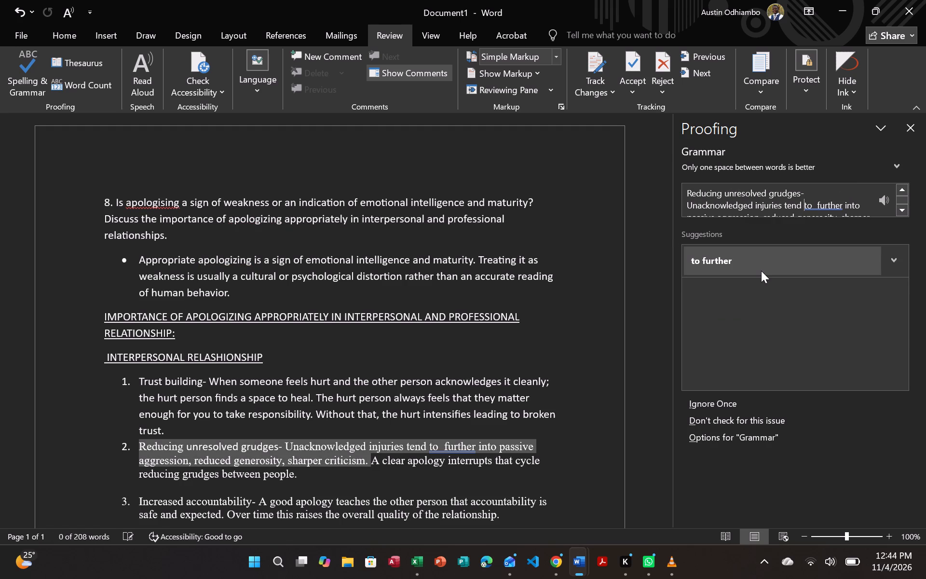
left_click(761, 271)
left_click(761, 271)
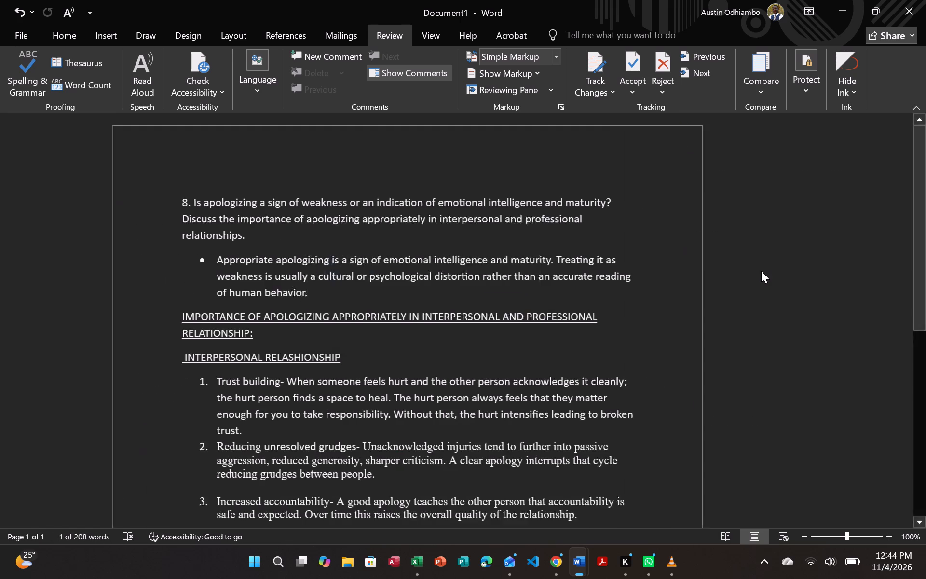
left_click(561, 312)
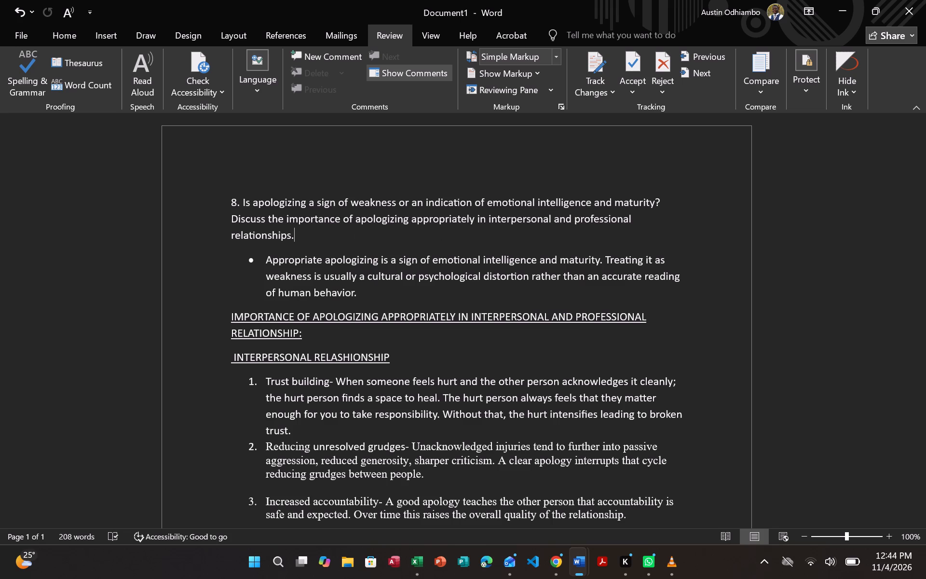
Insert an unnumbered blank line below point 4 of the interpersonal list.
scroll(449, 422, "down", 2)
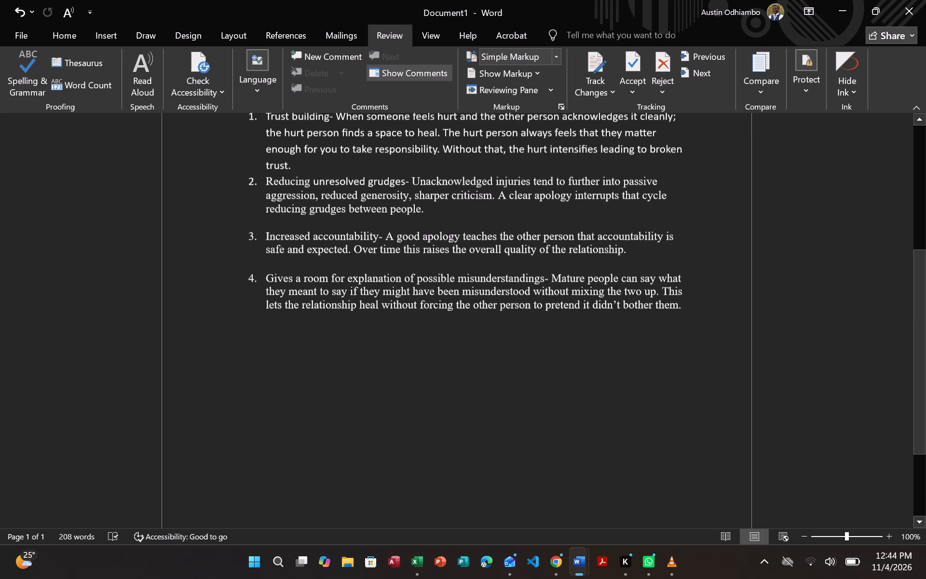
left_click(694, 346)
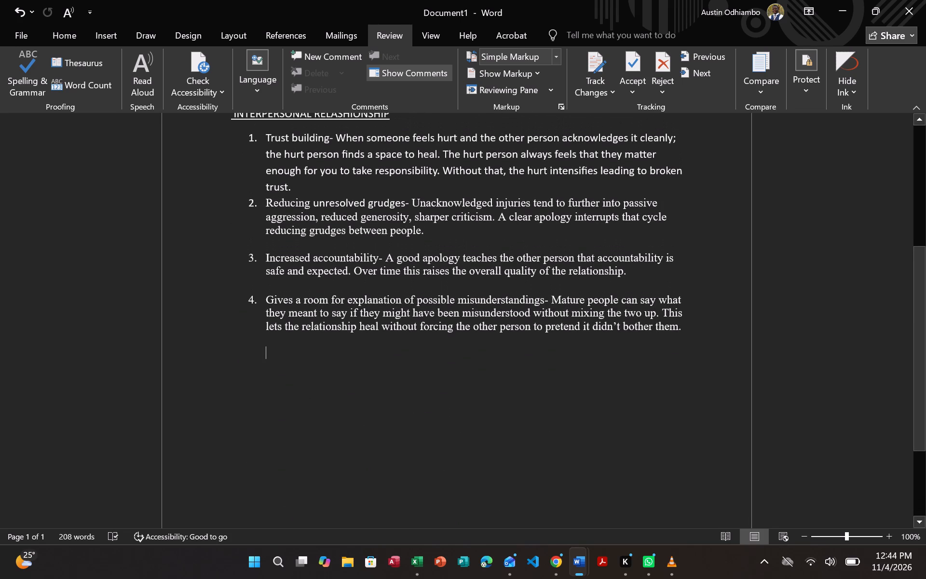
left_click(692, 324)
key("Return")
key("Return")
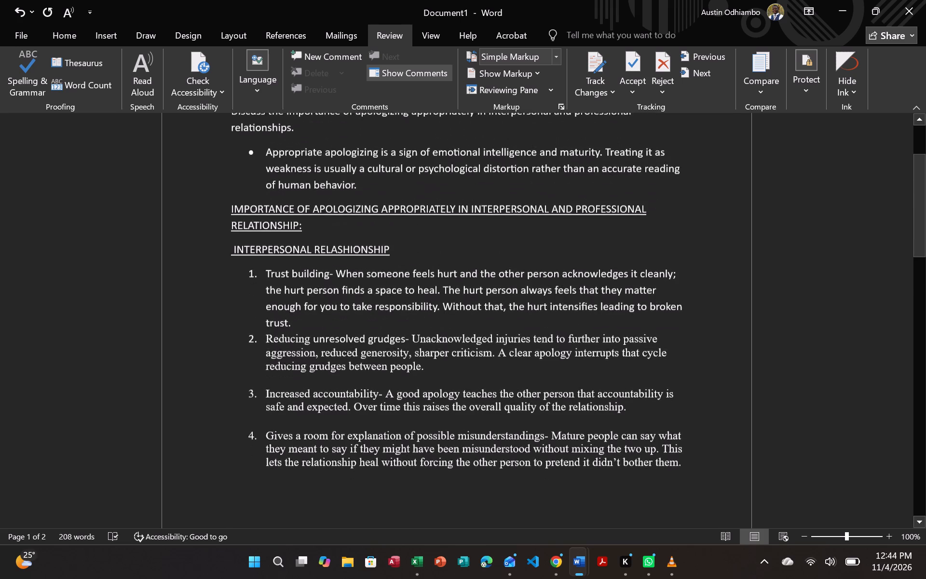
Correct the subheading above the numbered list to "INTERPERSONAL RELATIONSHIP".
scroll(661, 406, "down", 1)
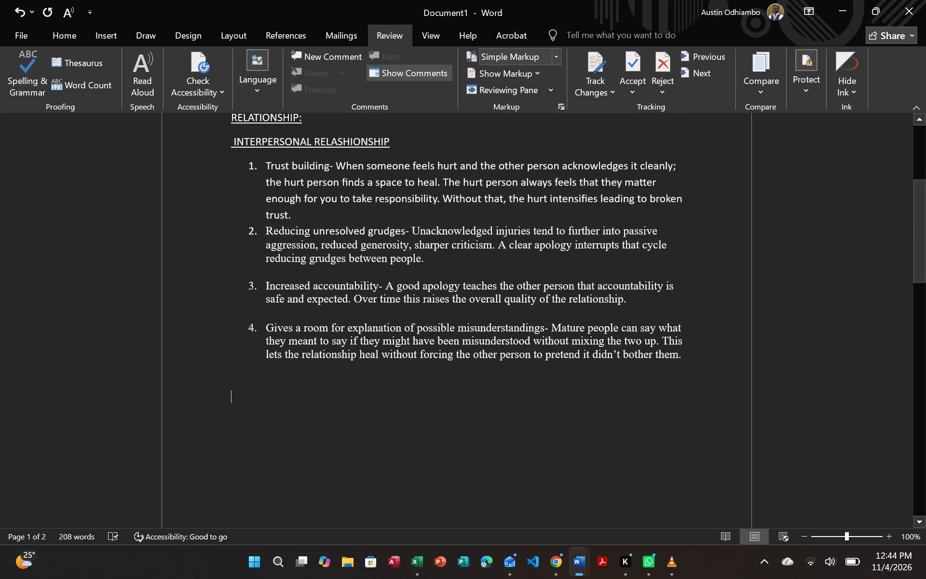
left_click(348, 141)
key("BackSpace")
key("BackSpace")
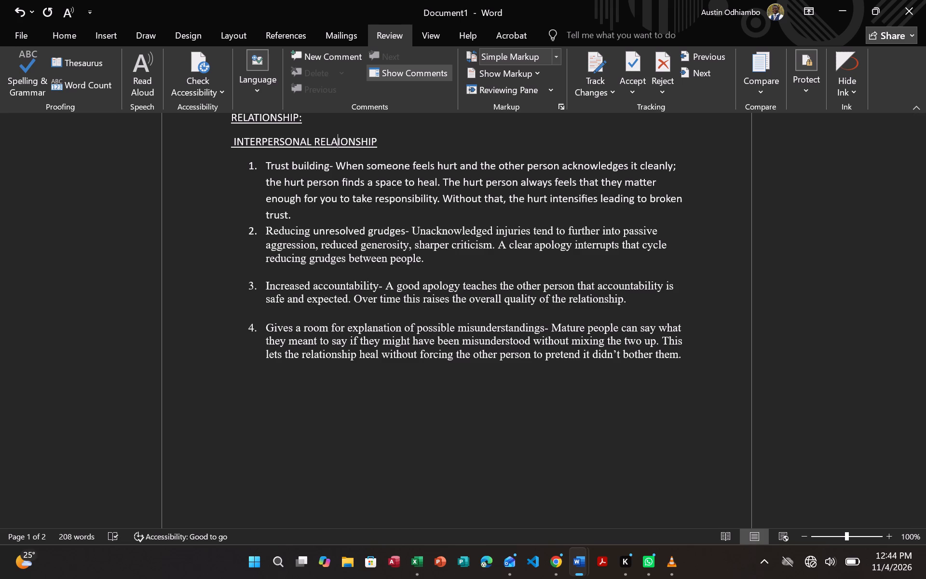
key("t")
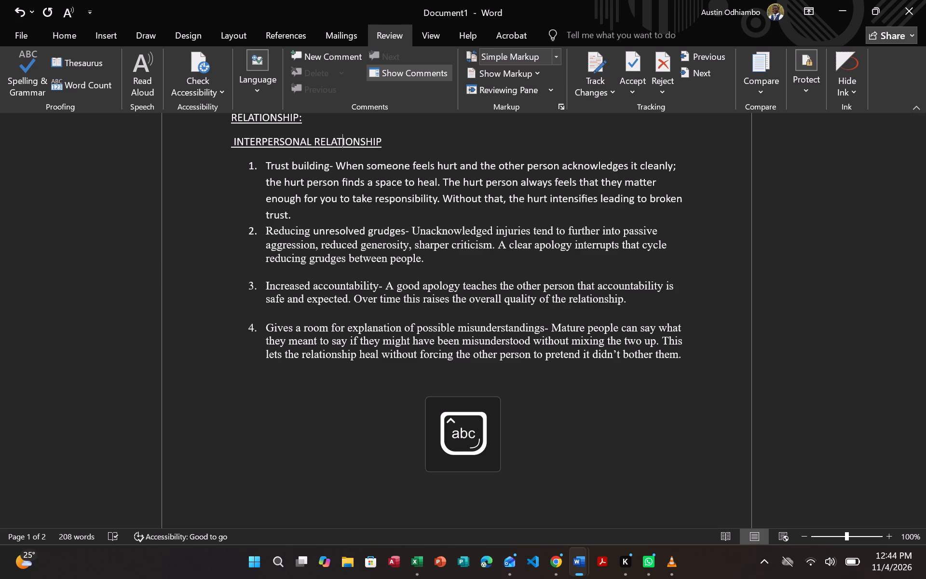
Enter the subheading "PROFESSIONAL RELASHIOMNSHIP" on a new unnumbered line below point 4.
left_click(691, 359)
key("Return")
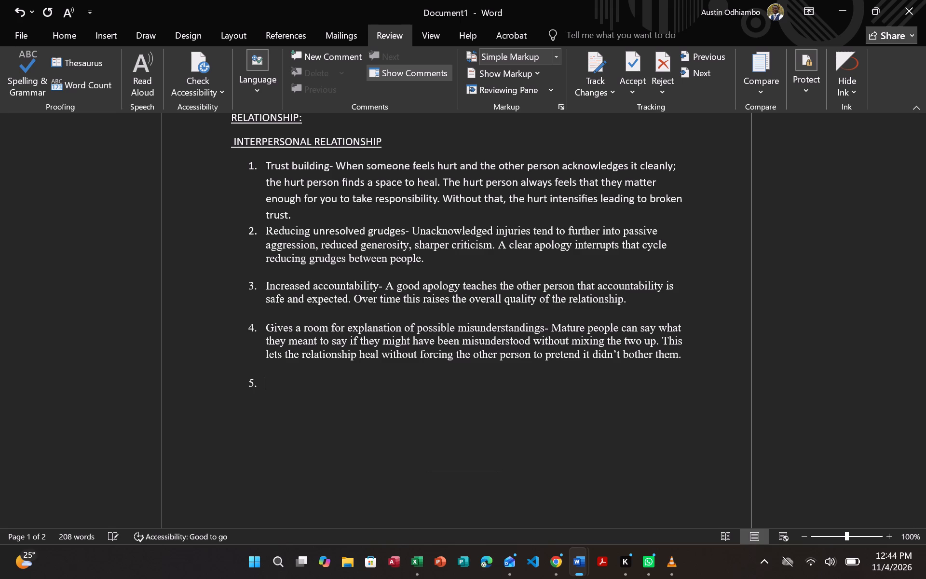
key("Return")
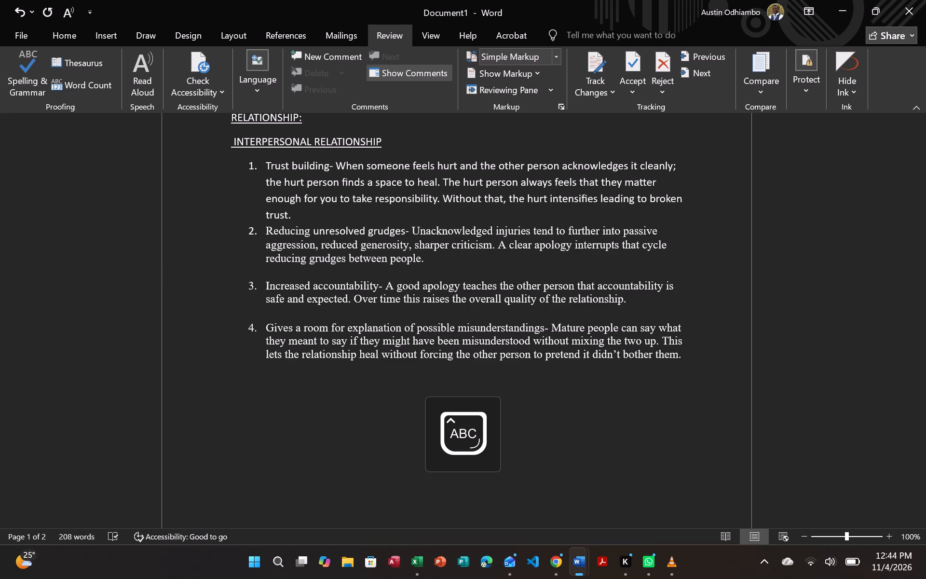
type("PROFESSIONAL")
key("space")
type("RELASHIOMND")
key("BackSpace")
type("SHIP")
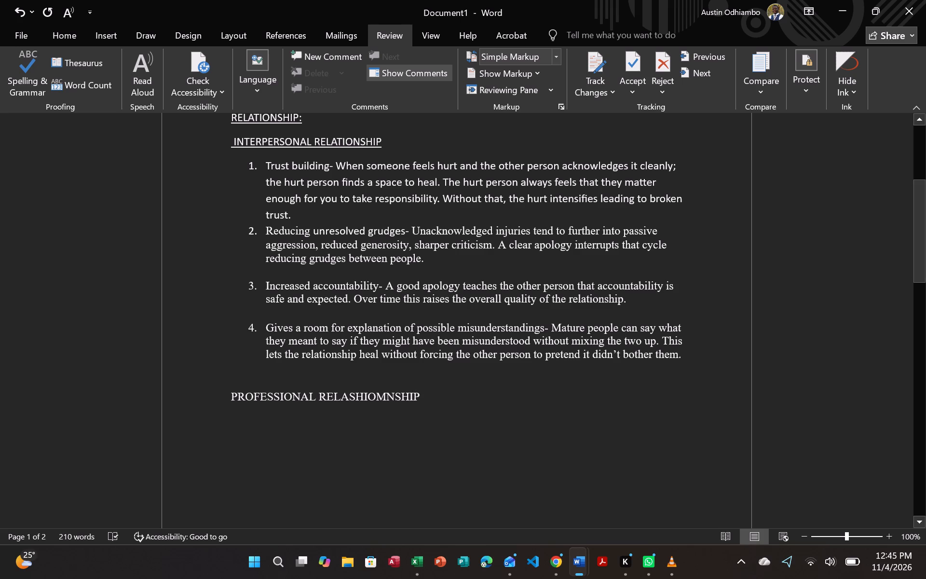
Correct the spelling of the new subheading below point 4 to "PROFESSIONAL RELATIONSHIP".
left_click(367, 400)
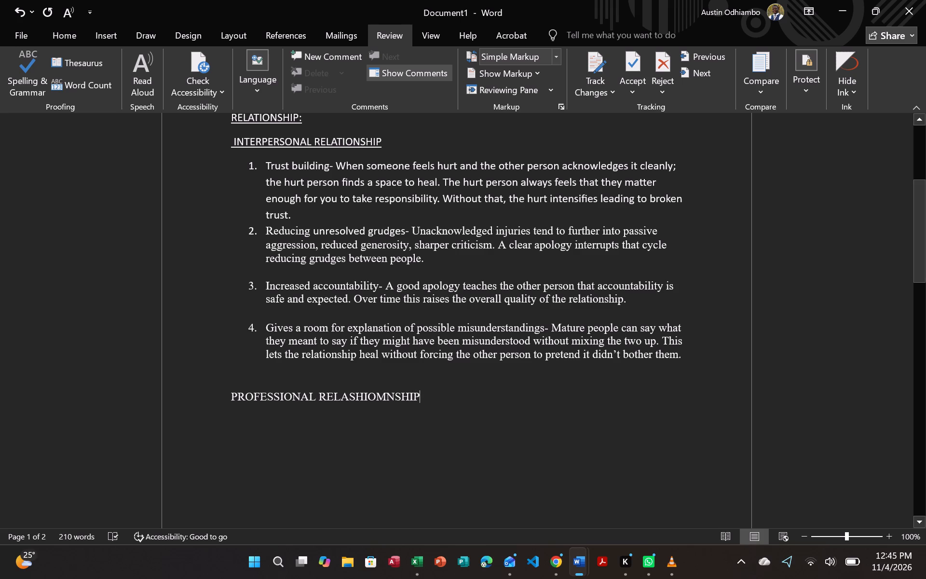
left_click(366, 396)
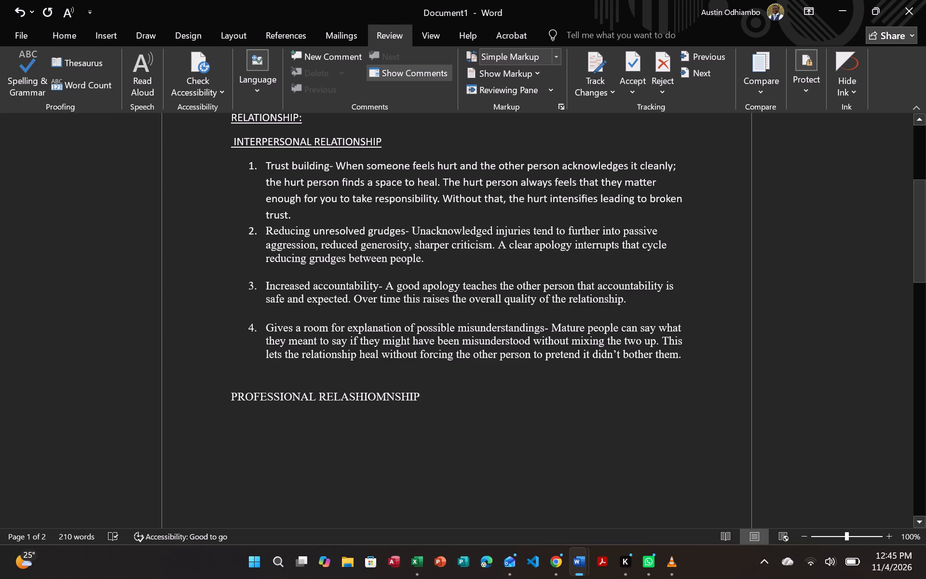
left_click(363, 395)
key("BackSpace")
key("BackSpace")
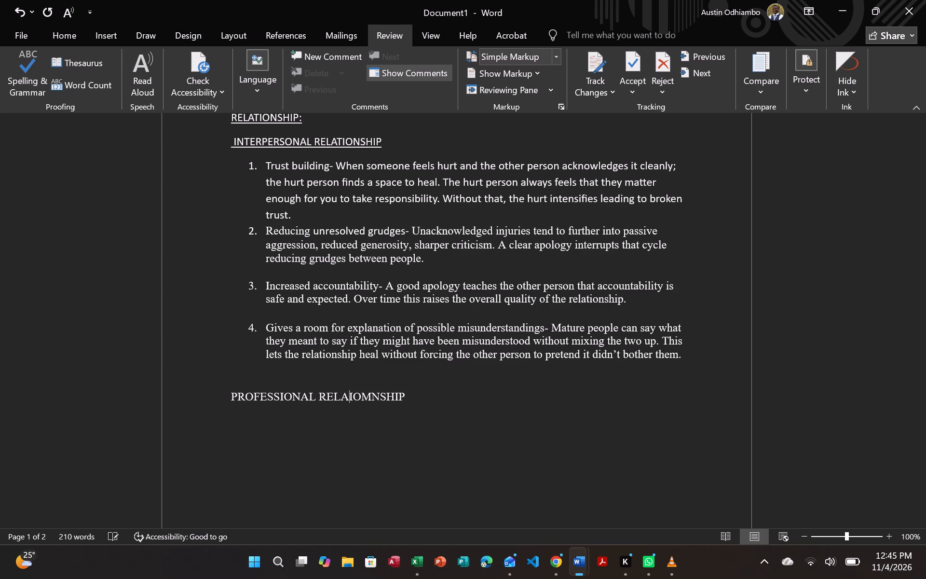
key("t")
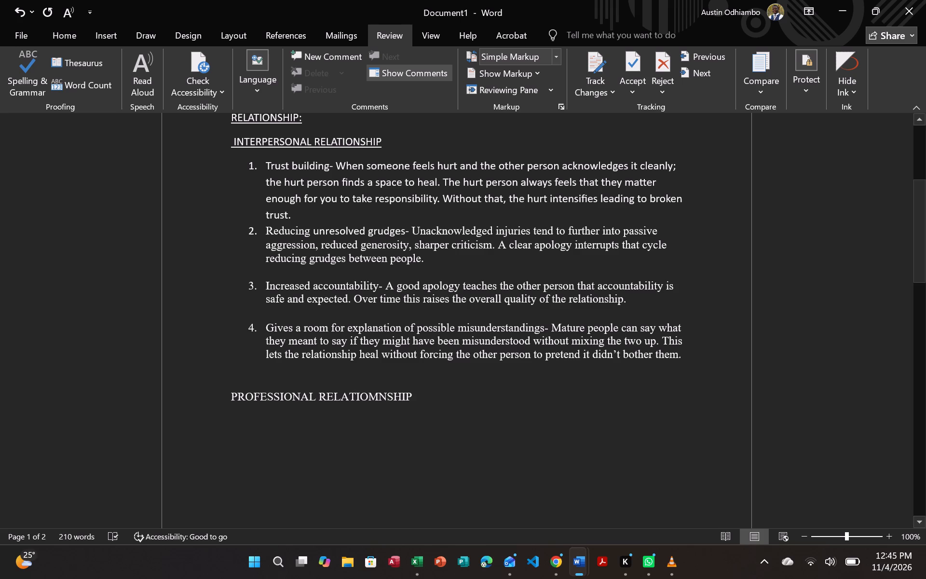
left_click(377, 399)
key("BackSpace")
Underline the "PROFESSIONAL RELATIONSHIP" subheading.
left_click_drag(227, 393, 353, 396)
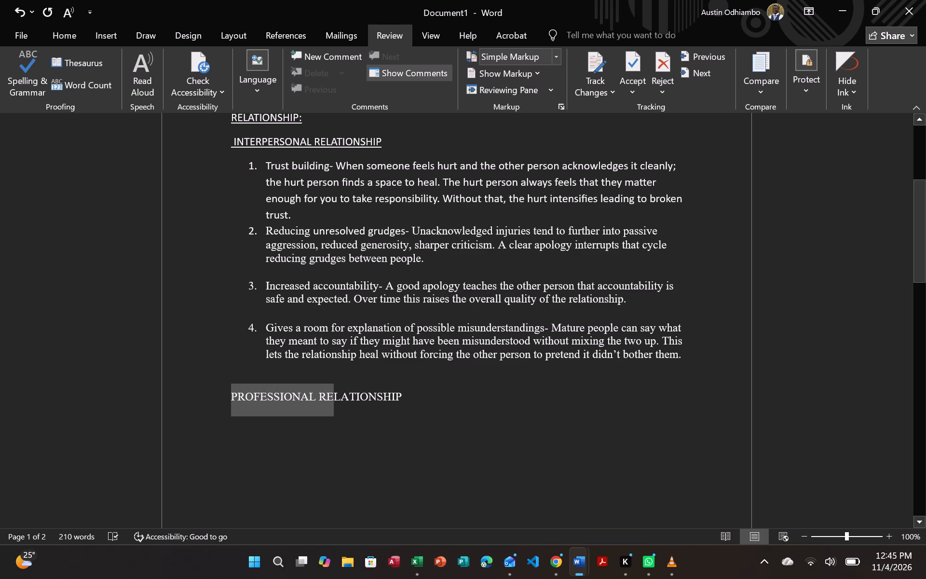
left_click_drag(353, 396, 391, 398)
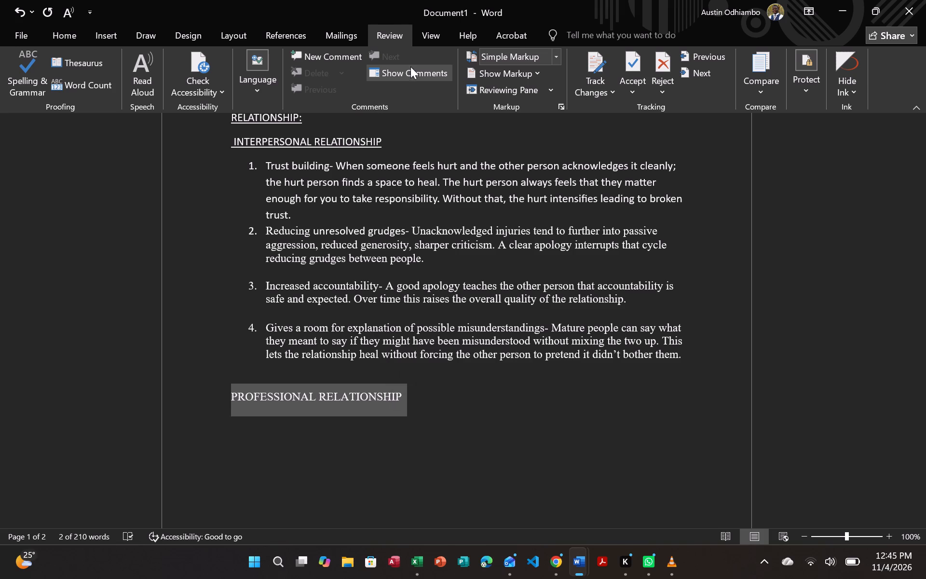
left_click(74, 34)
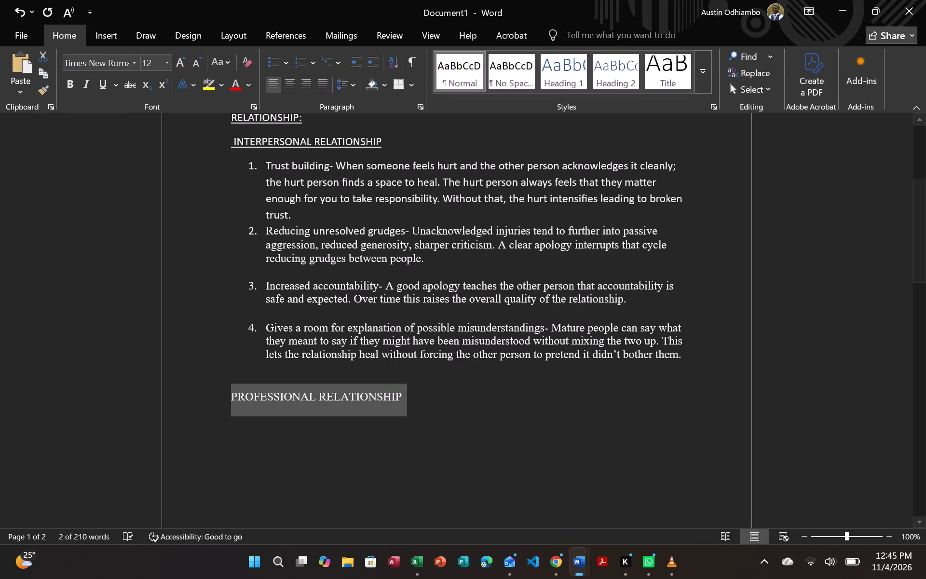
left_click(286, 396)
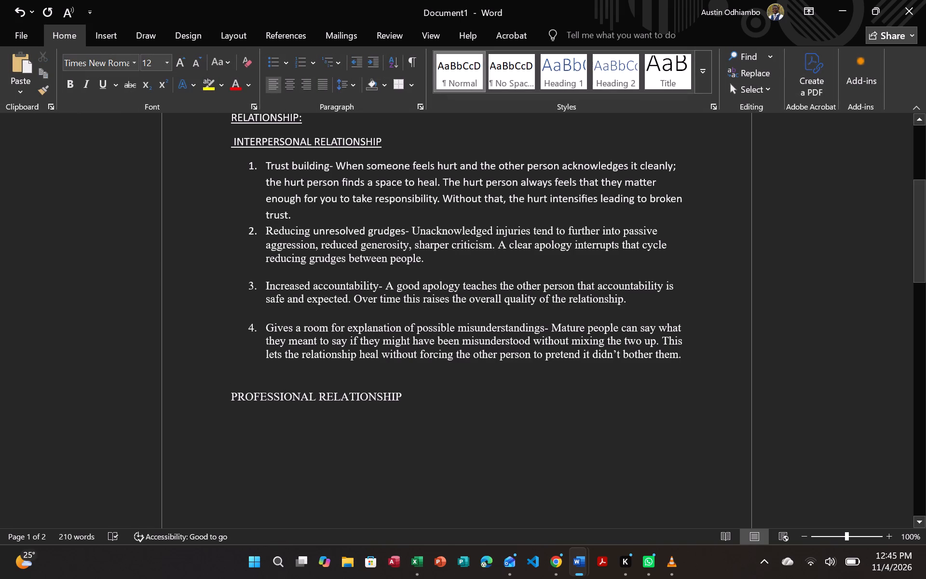
left_click_drag(229, 393, 389, 398)
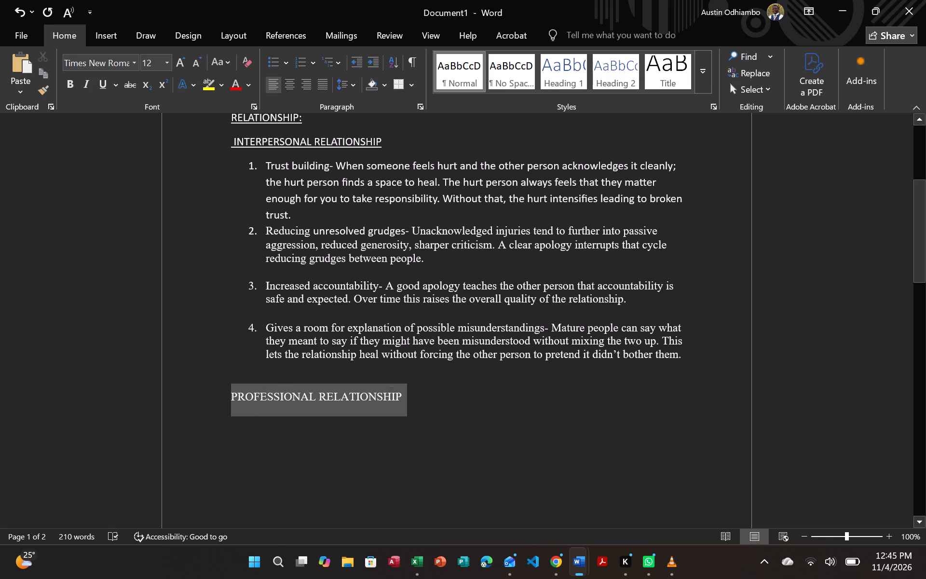
left_click(425, 375)
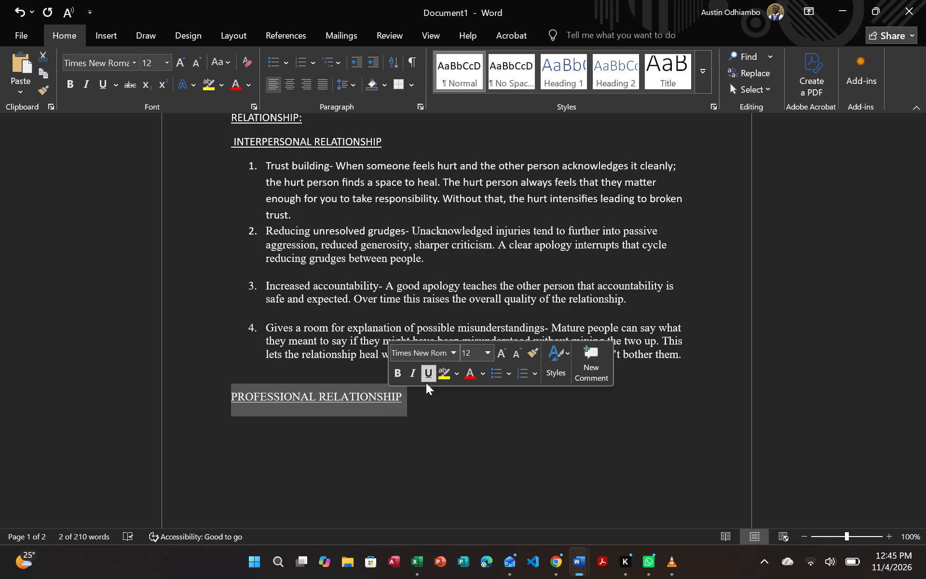
Start a first point numbered "1." on the indented line below the "PROFESSIONAL RELATIONSHIP" subheading.
left_click(423, 453)
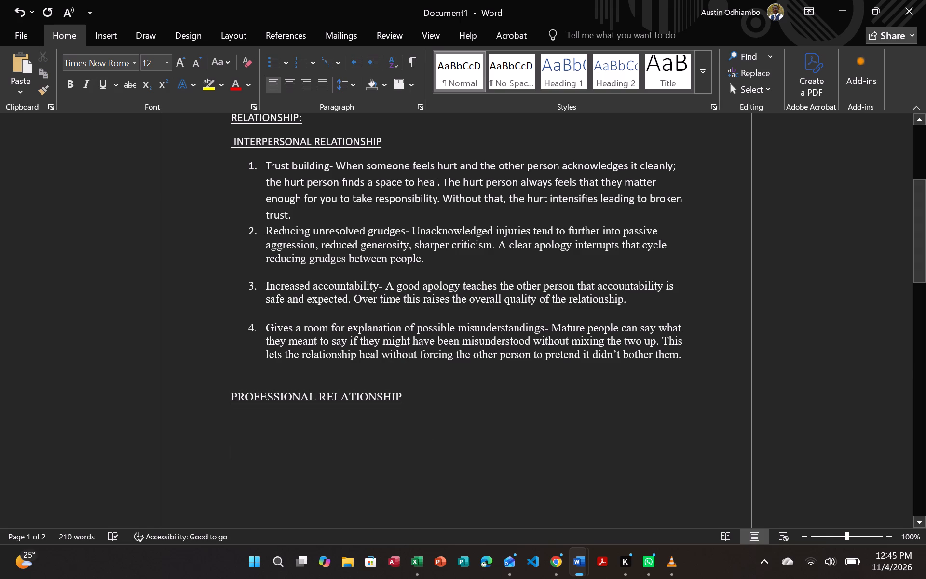
left_click(247, 427)
left_click(233, 423)
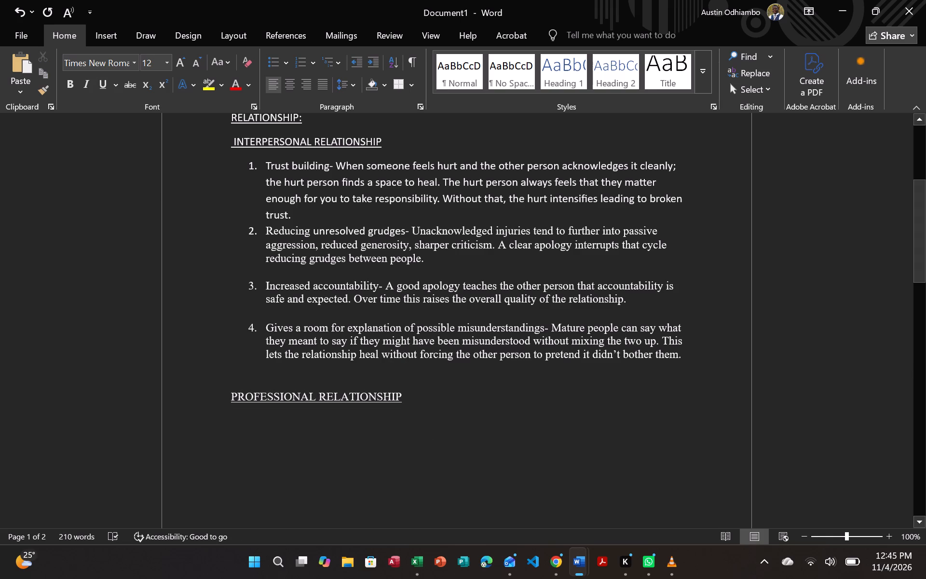
left_click(246, 427)
key("1")
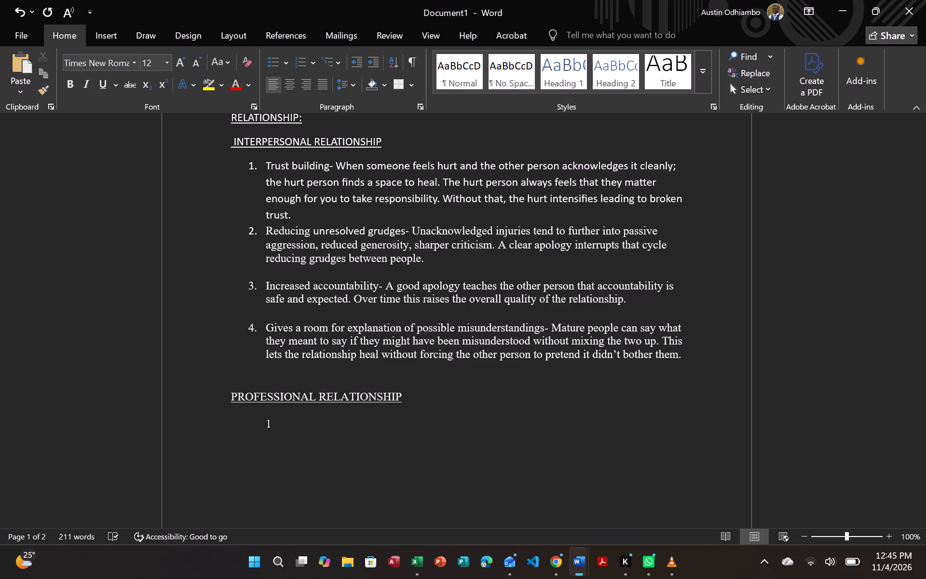
key("period")
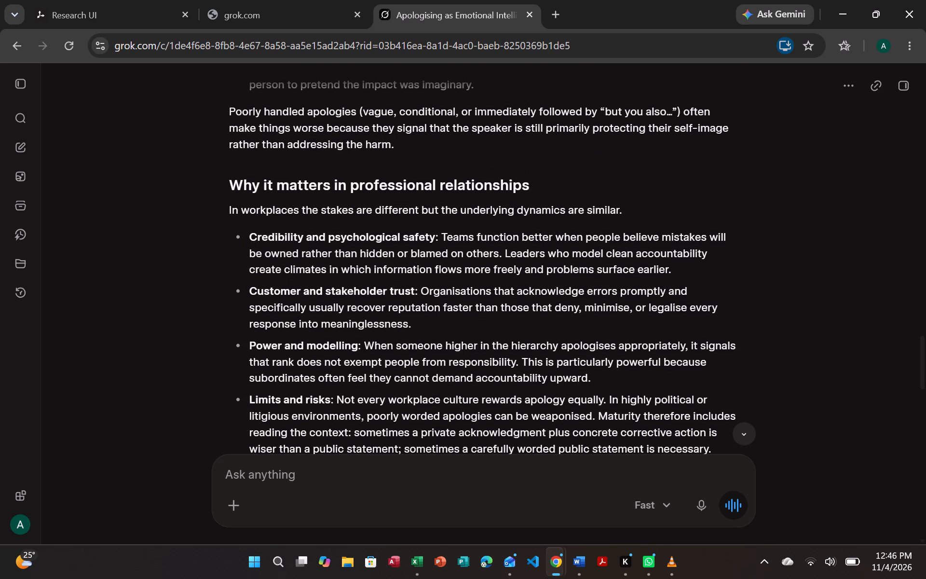
left_click_drag(250, 235, 335, 405)
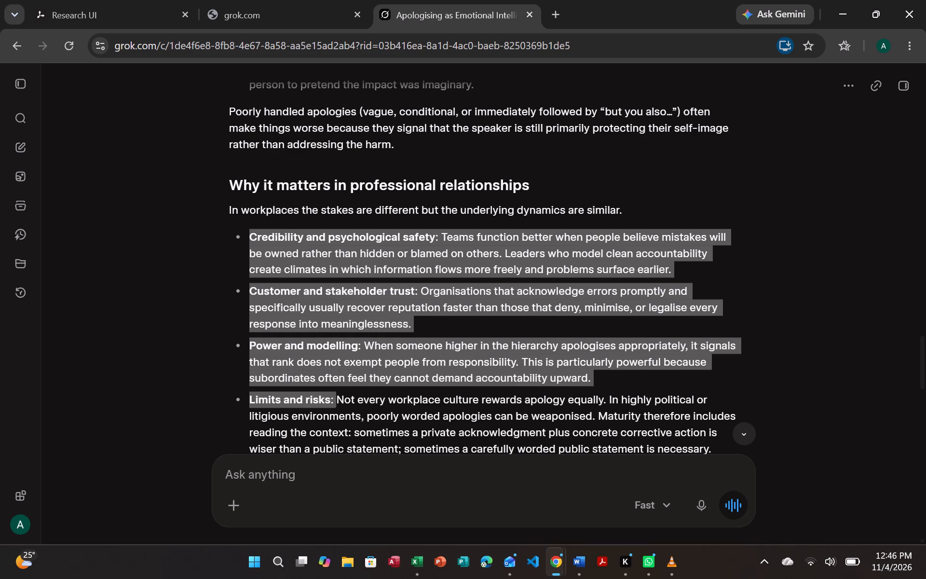
left_click_drag(335, 405, 609, 452)
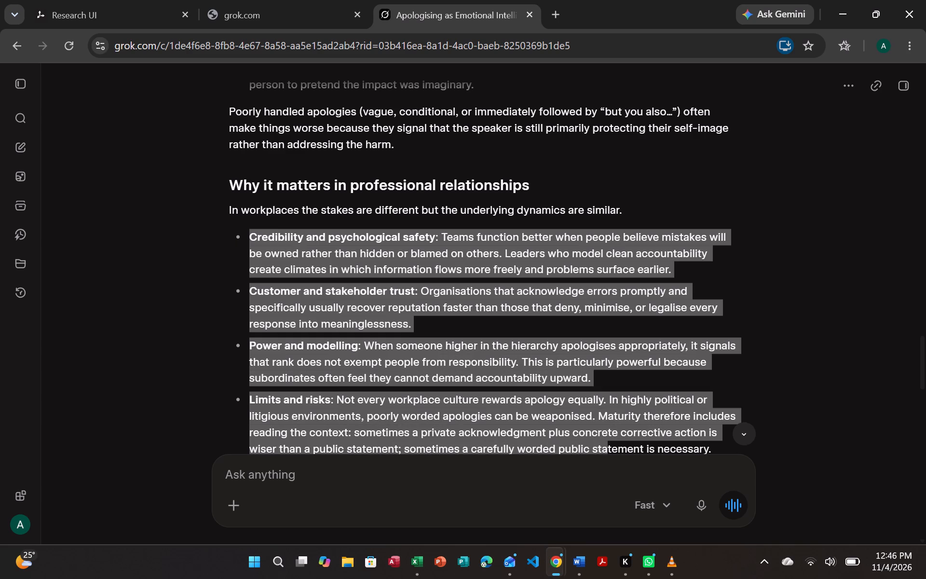
left_click_drag(609, 452, 726, 452)
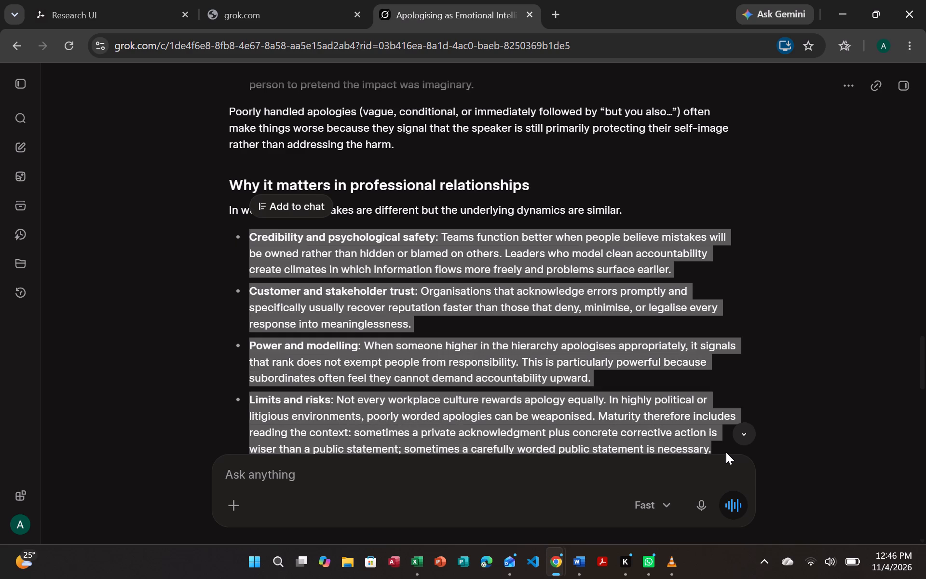
key("ctrl+c")
left_click(642, 498)
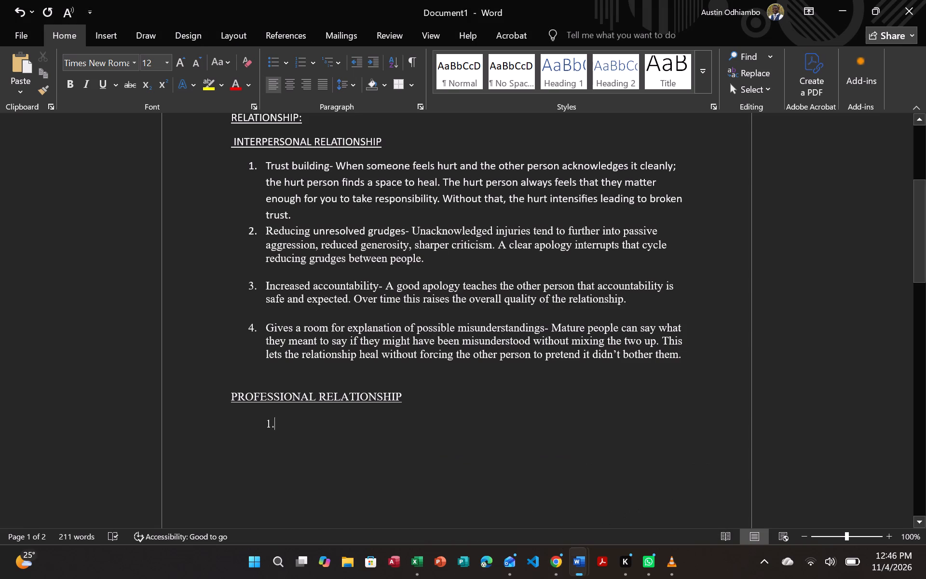
key("ctrl+v")
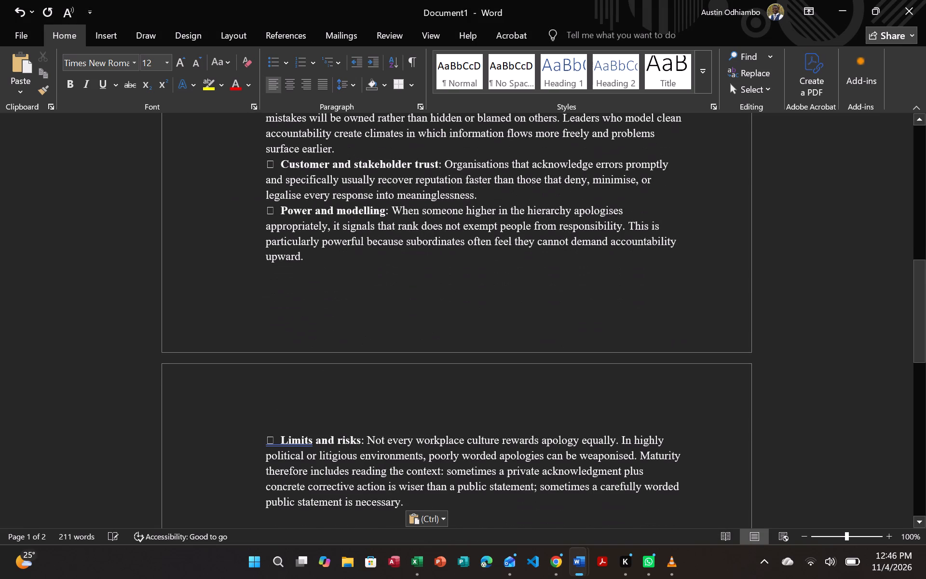
Remove the stray bullet symbol before "Credibility and psychological safety" in point 1.
scroll(315, 362, "up", 1)
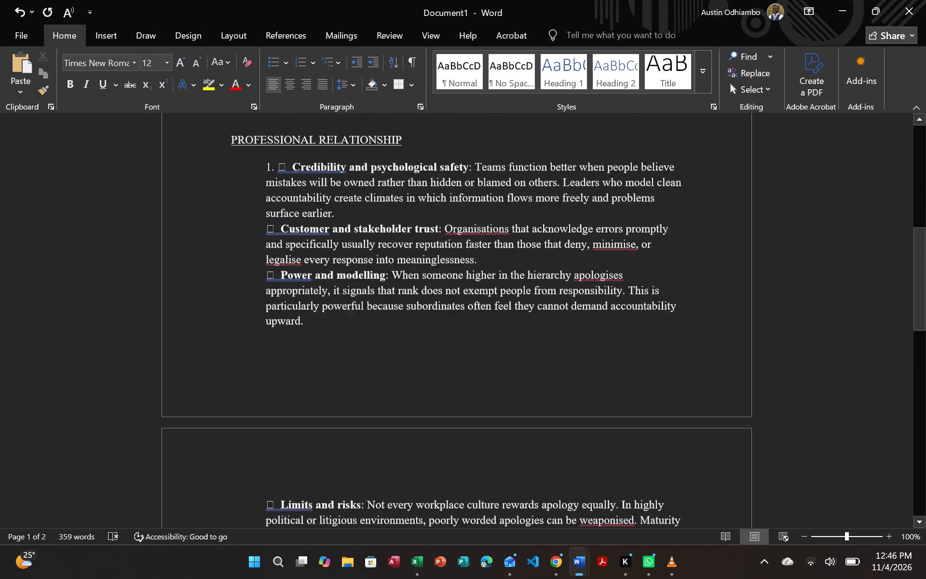
scroll(315, 362, "up", 1)
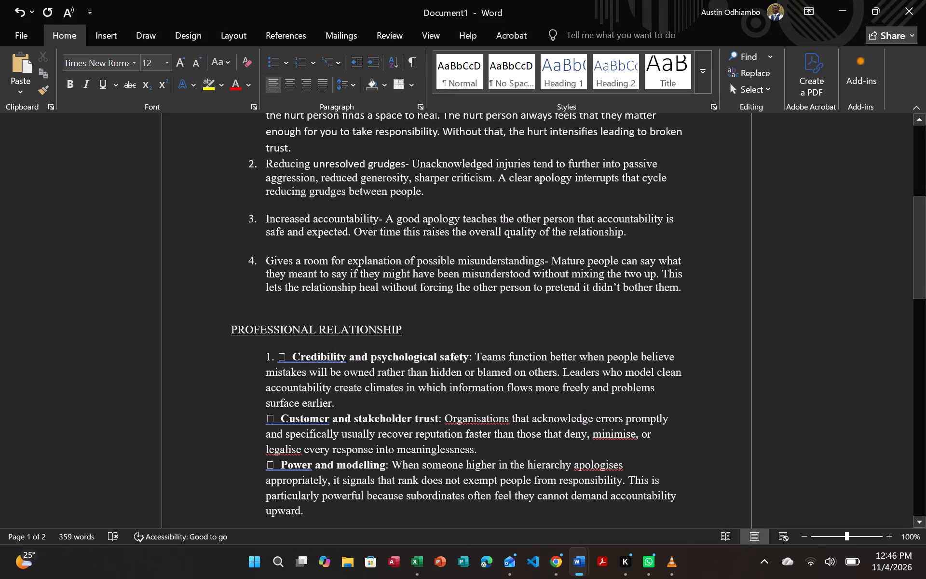
left_click(289, 356)
key("BackSpace")
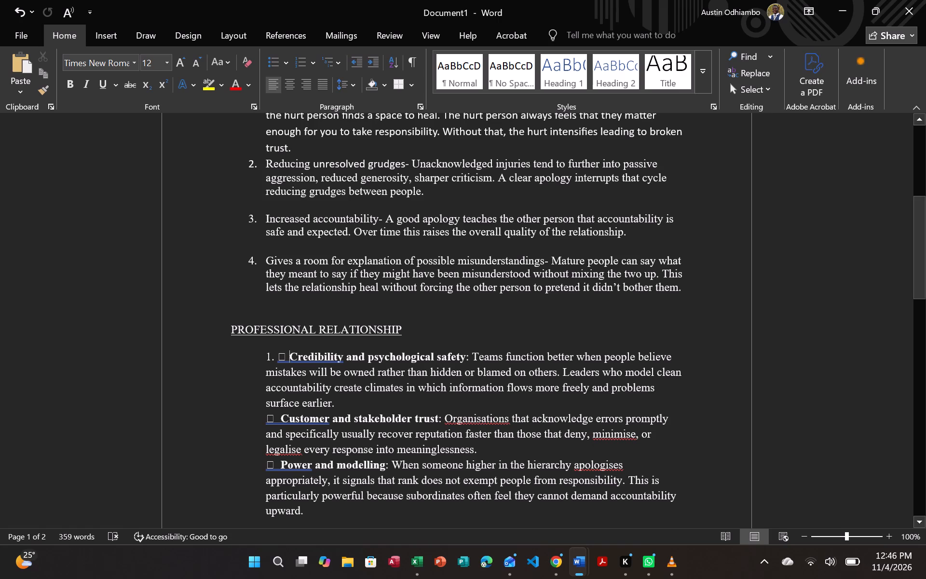
key("BackSpace")
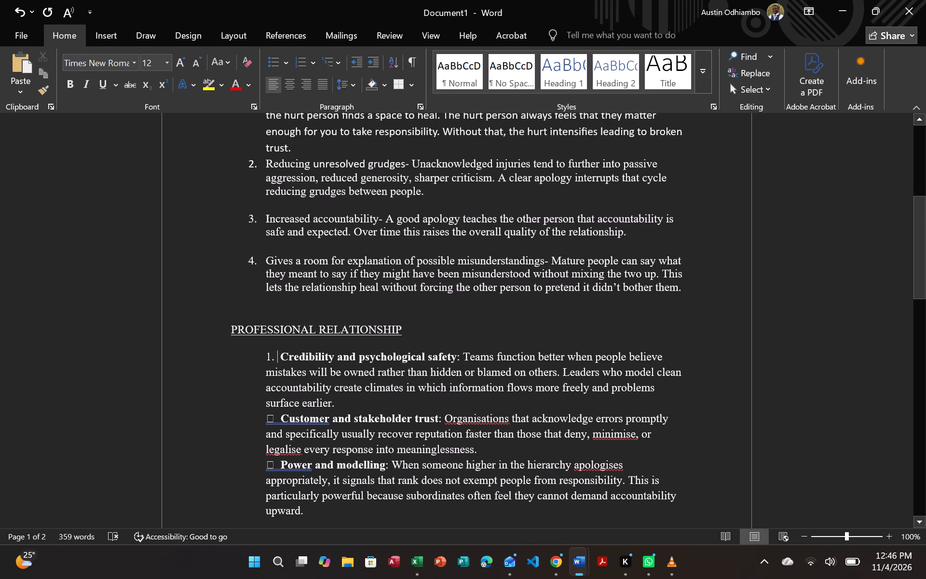
Replace the bullet symbol before "Customer and stakeholder trust" with the number "2." and a space.
left_click(279, 421)
key("BackSpace")
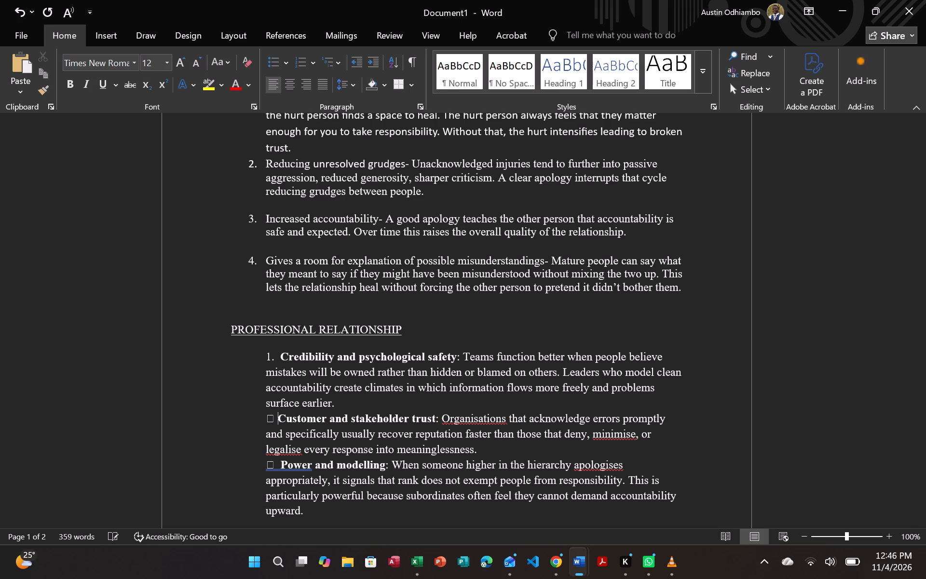
key("BackSpace")
key("BackSpace")
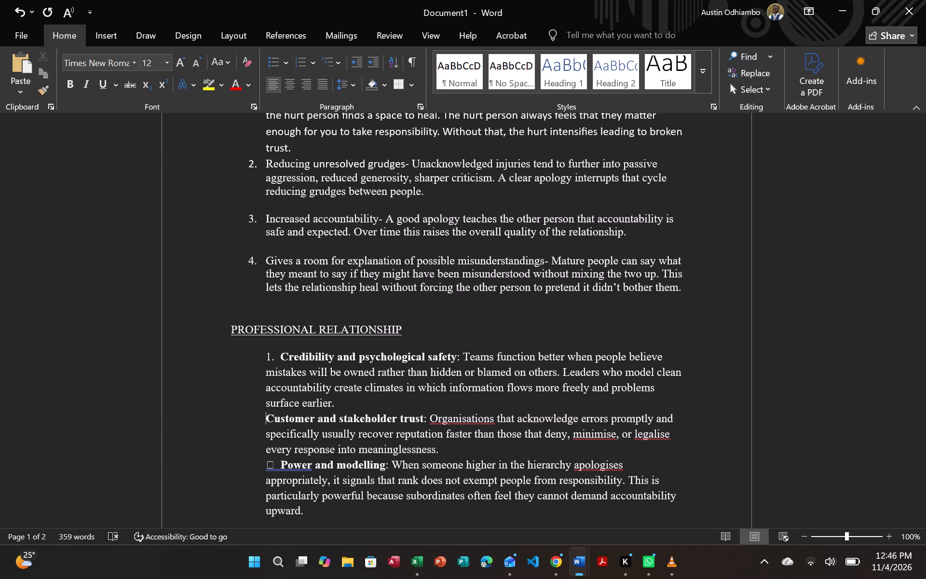
key("2")
key("period")
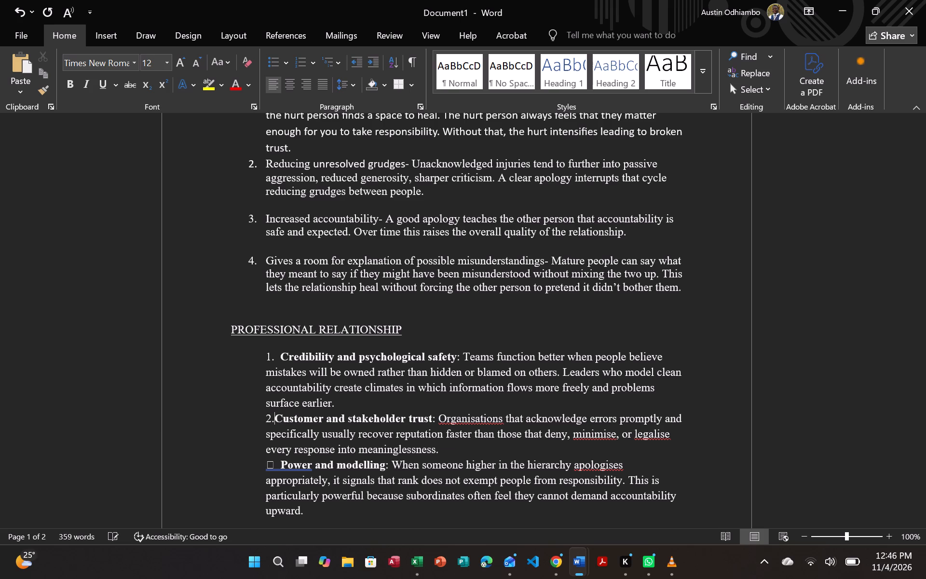
key("space")
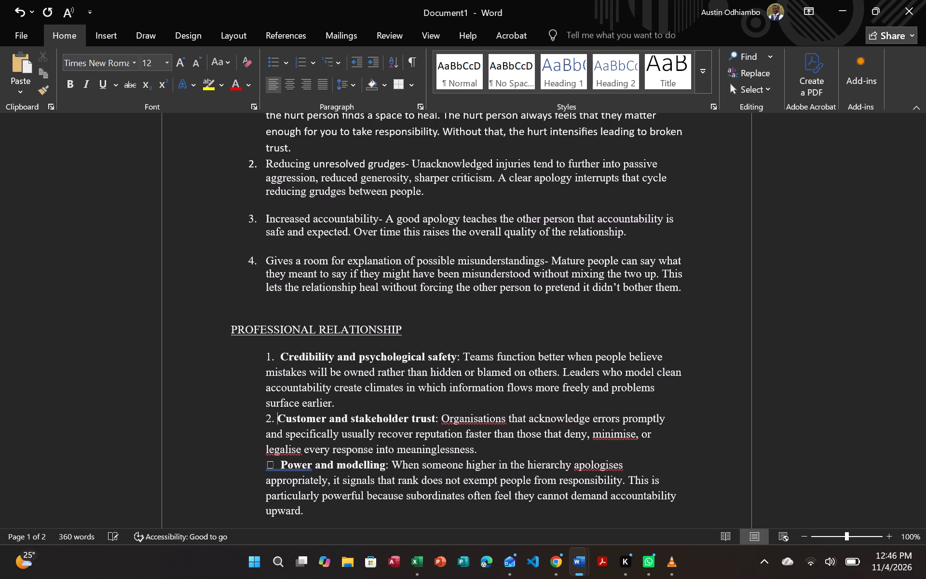
Replace the colons after "Customer and stakeholder trust" and "Credibility and psychological safety" with hyphens.
left_click(439, 424)
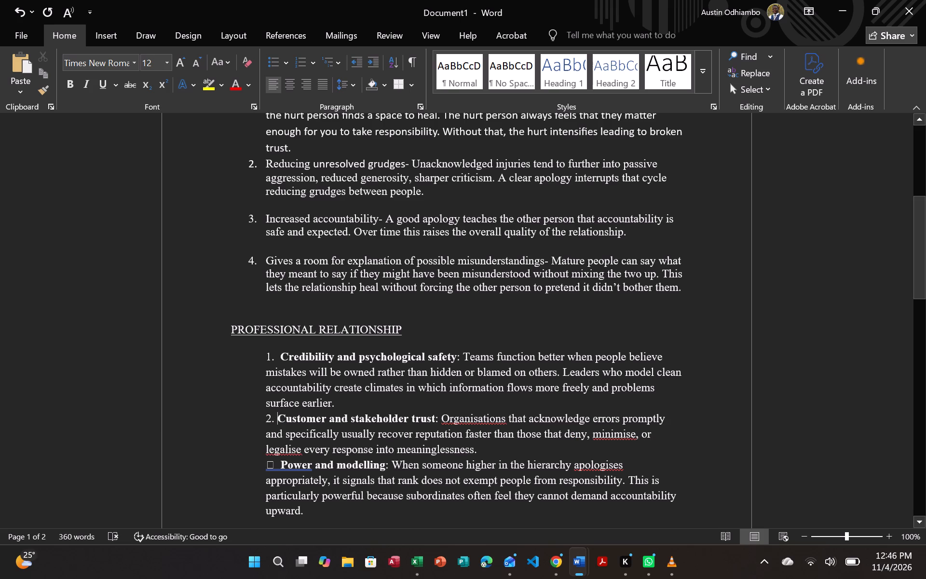
key("BackSpace")
key("minus")
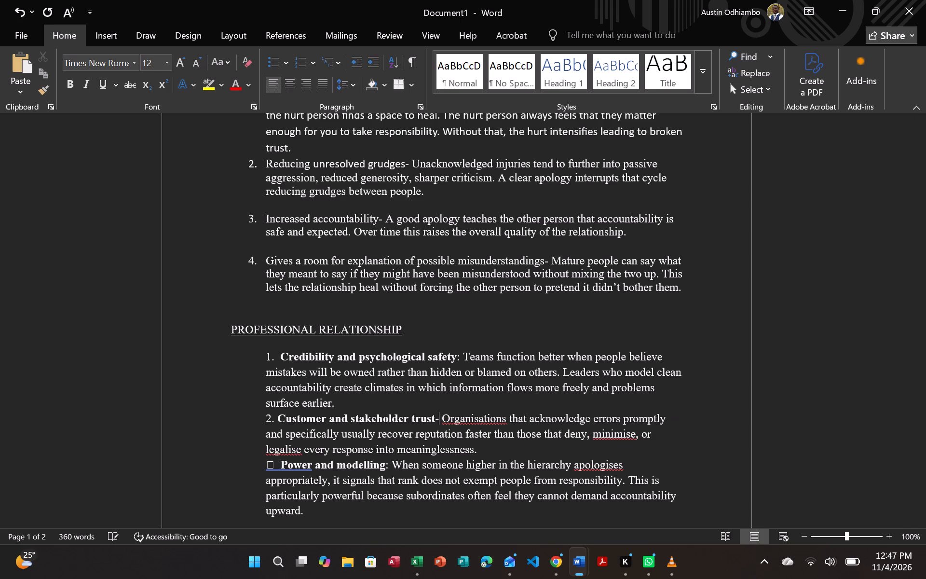
left_click(466, 356)
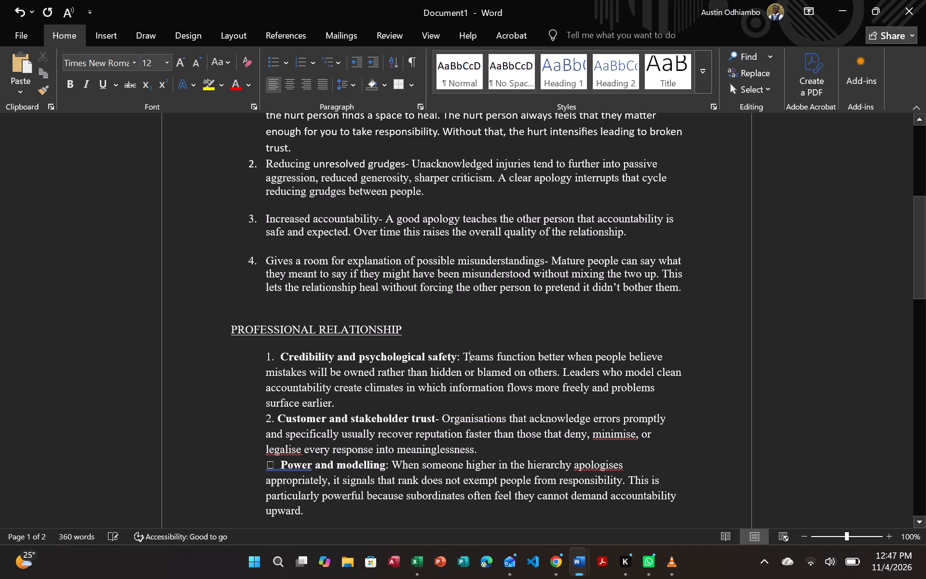
left_click(461, 357)
key("BackSpace")
key("minus")
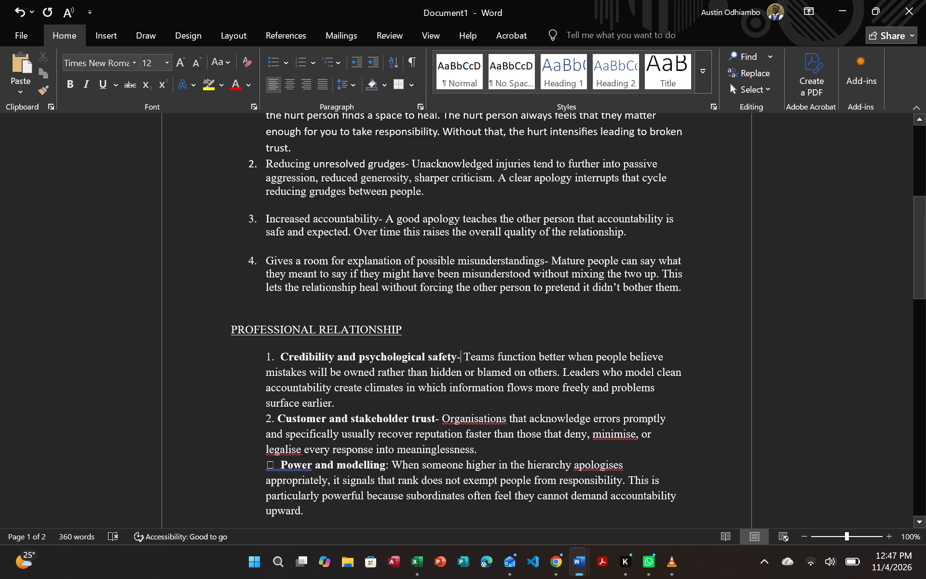
Delete ", minimise, or legalise" after "deny" in point 2 under PROFESSIONAL RELATIONSHIP.
left_click(300, 452)
key("BackSpace")
key("BackSpace")
key("BackSpace")
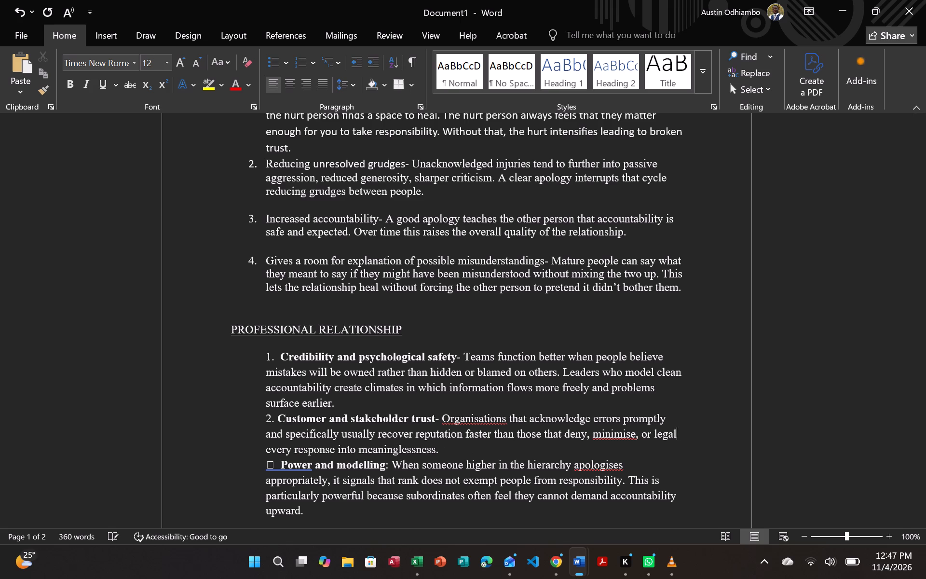
key("BackSpace")
key("BackSpace")
key("BackSpace")
key("BackSpace")
key("BackSpace")
key("BackSpace")
key("BackSpace")
key("BackSpace")
key("BackSpace")
key("BackSpace")
key("BackSpace")
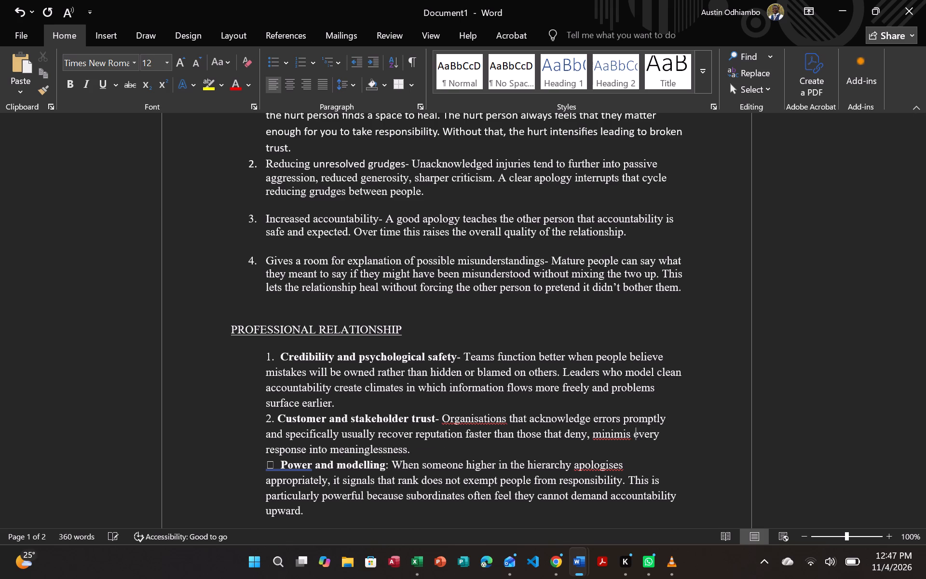
key("BackSpace")
key("BackSpace")
key("BackSpace")
key("BackSpace")
key("BackSpace")
key("BackSpace")
key("BackSpace")
key("BackSpace")
key("BackSpace")
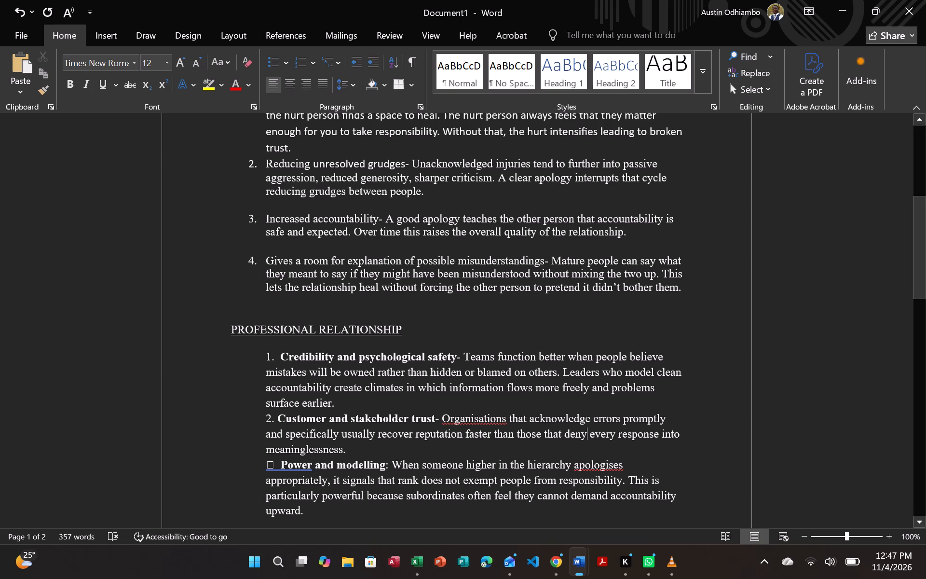
Replace the bullet symbol before "Power and modelling" with the number "3." and a single space.
left_click(278, 468)
key("BackSpace")
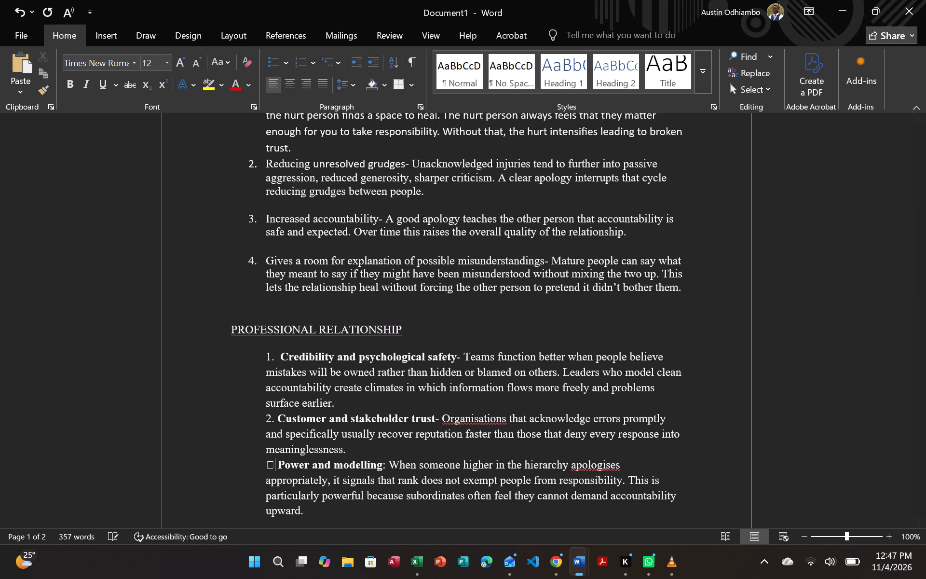
key("BackSpace")
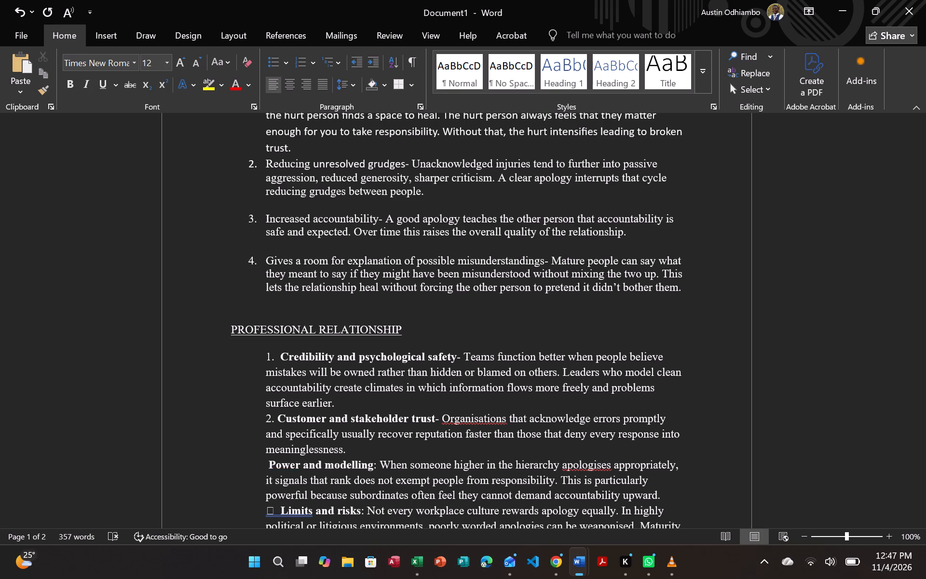
type("3.")
key("space")
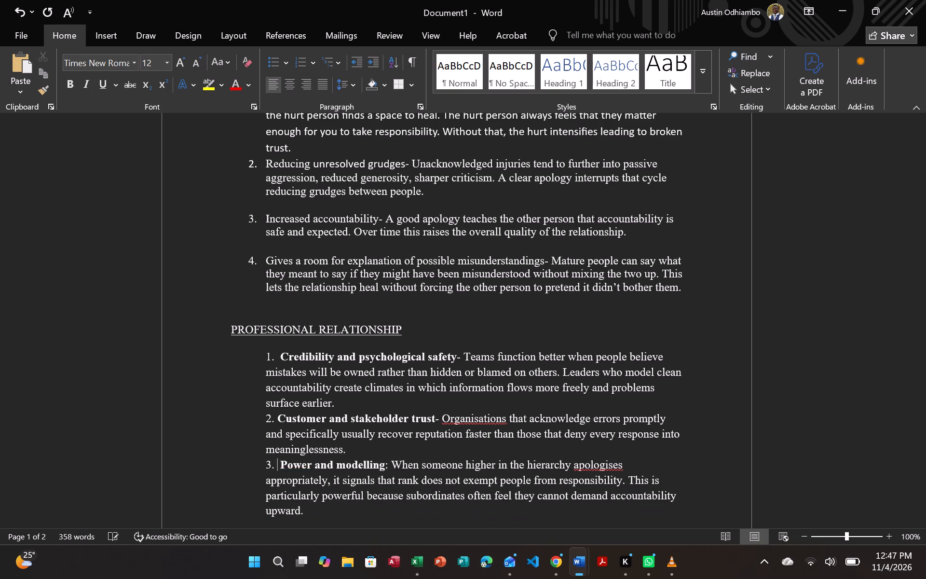
key("BackSpace")
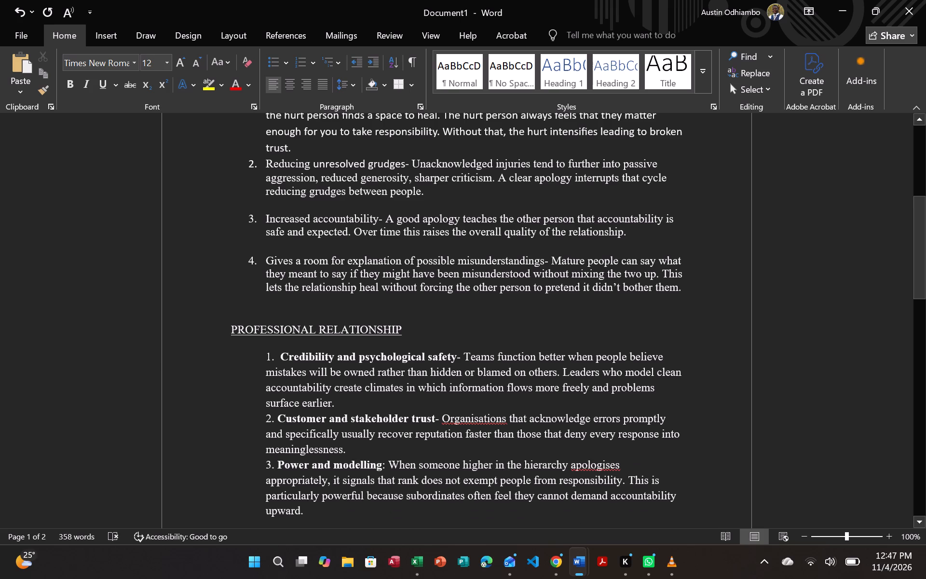
Replace the colon after "Power and modelling" with a hyphen.
scroll(391, 468, "down", 3)
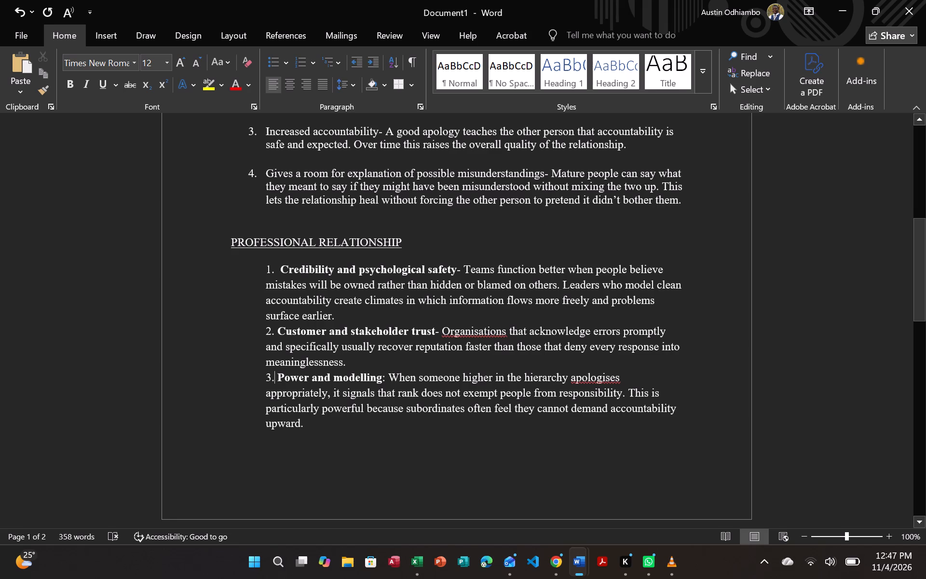
left_click(385, 378)
key("BackSpace")
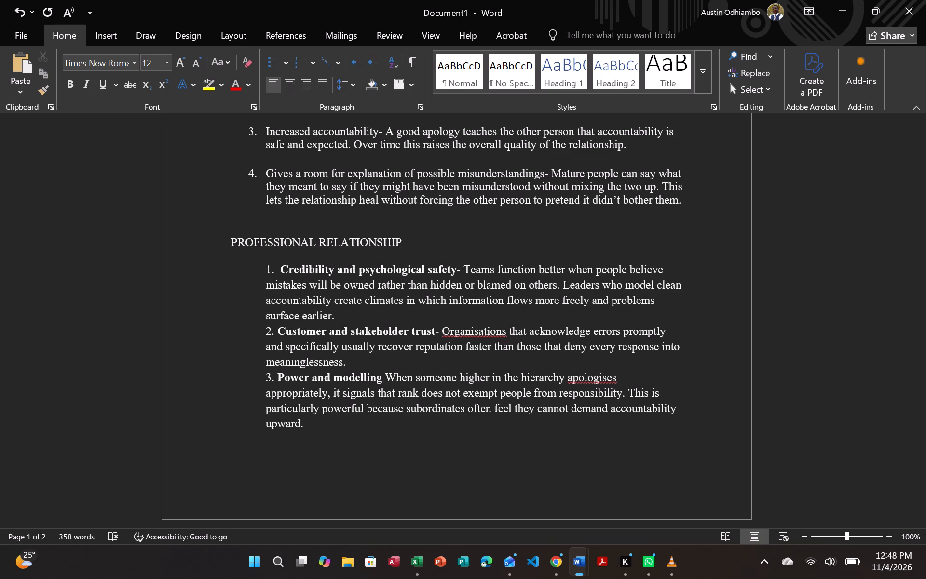
key("minus")
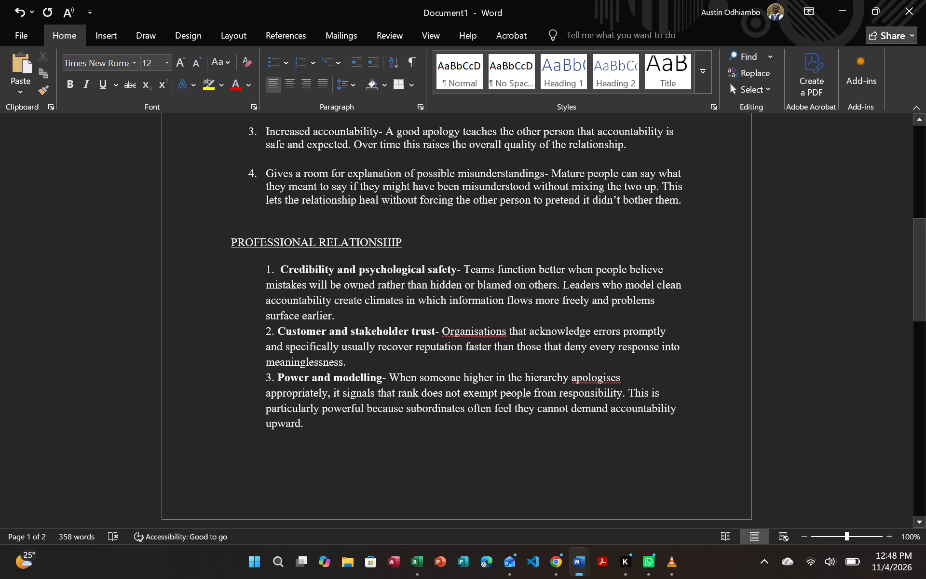
Replace the bullet symbol and spaces before "Limits and risks" with the number "4.".
scroll(311, 417, "down", 2)
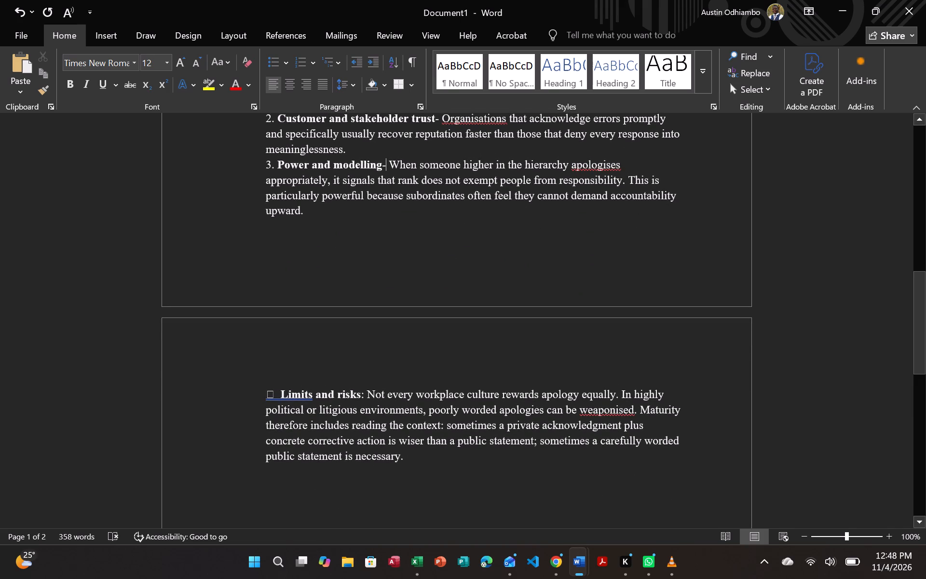
scroll(280, 395, "down", 2)
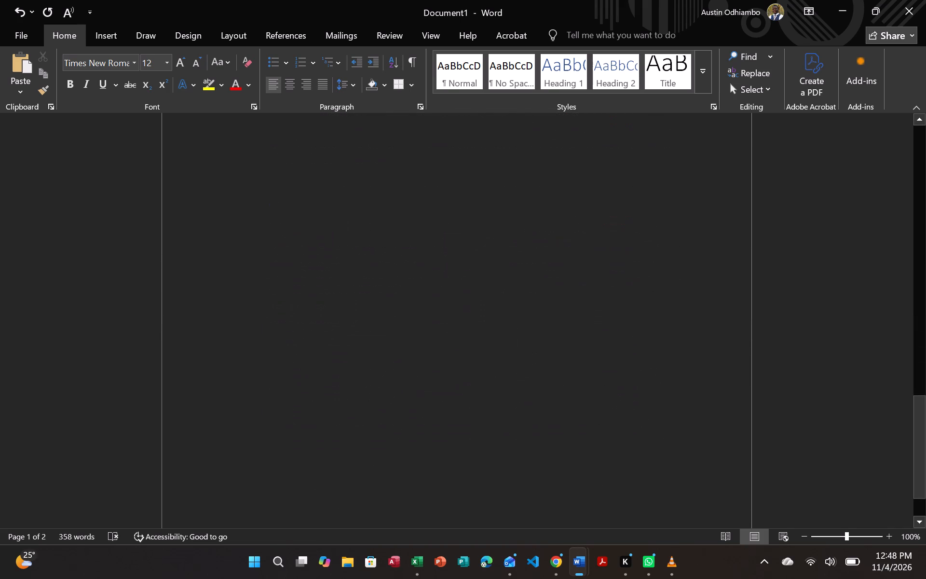
scroll(280, 395, "down", 1)
scroll(280, 395, "up", 1)
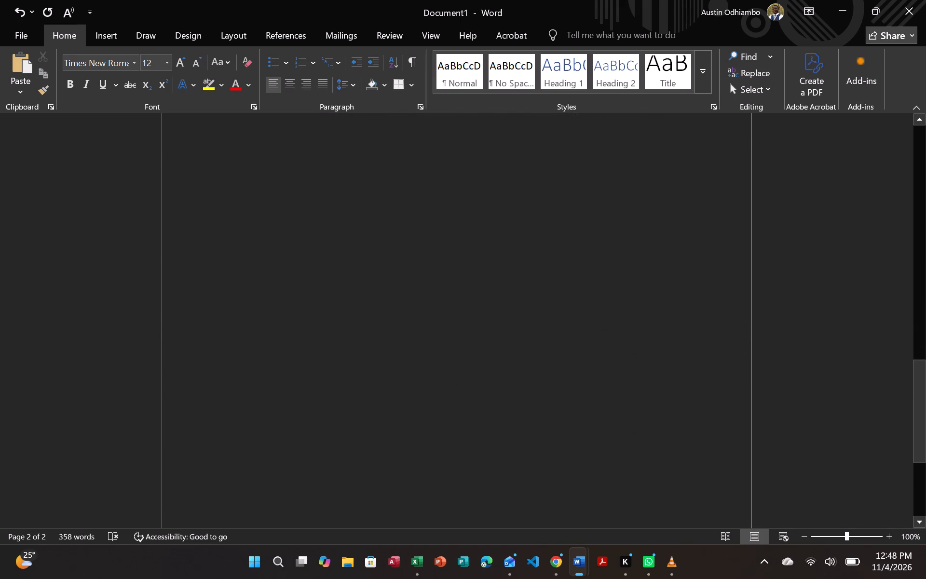
scroll(280, 395, "up", 1)
left_click(284, 360)
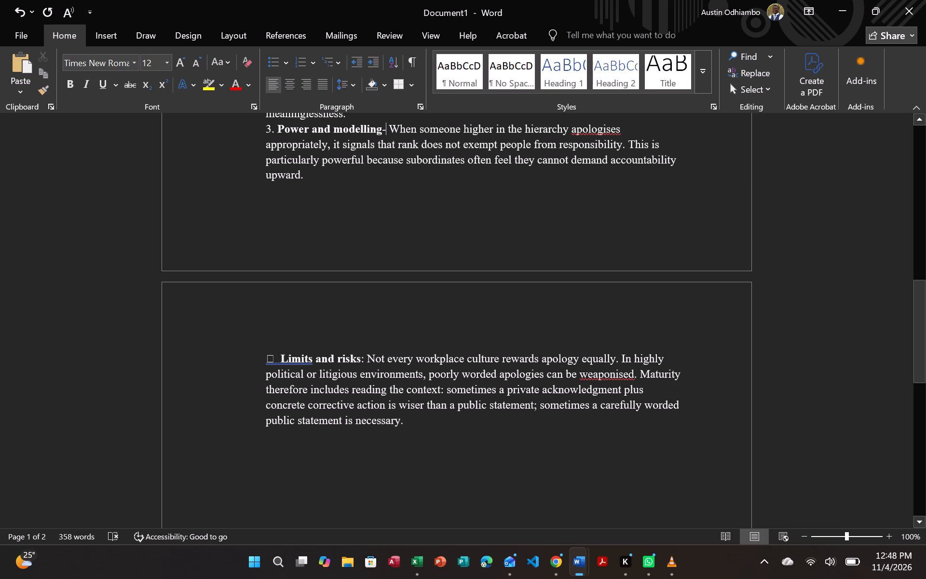
key("BackSpace")
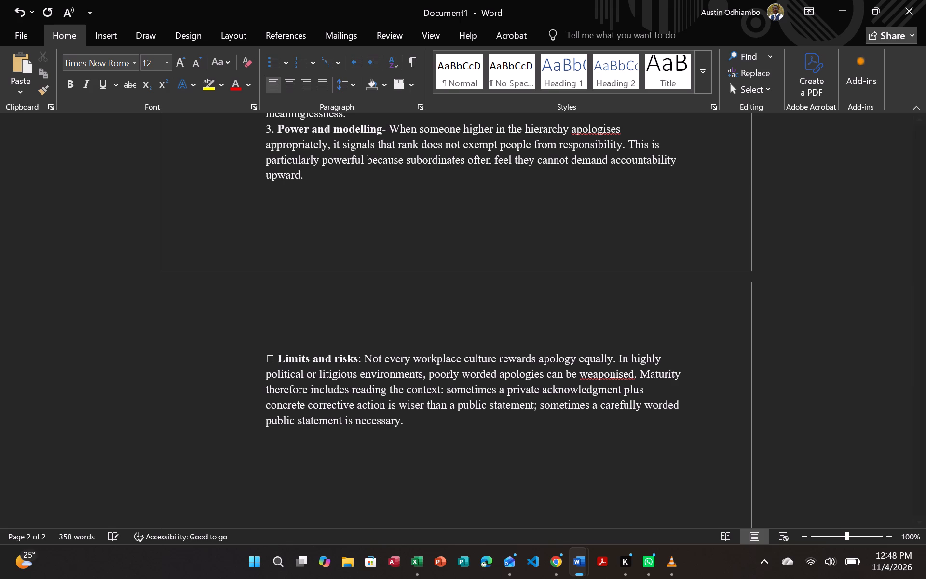
key("BackSpace")
key("BackSpace")
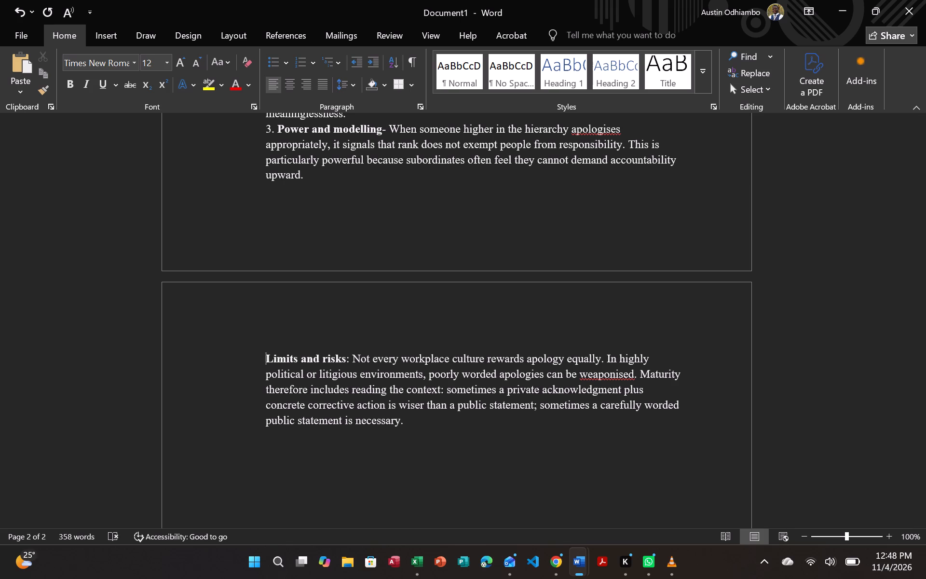
key("4")
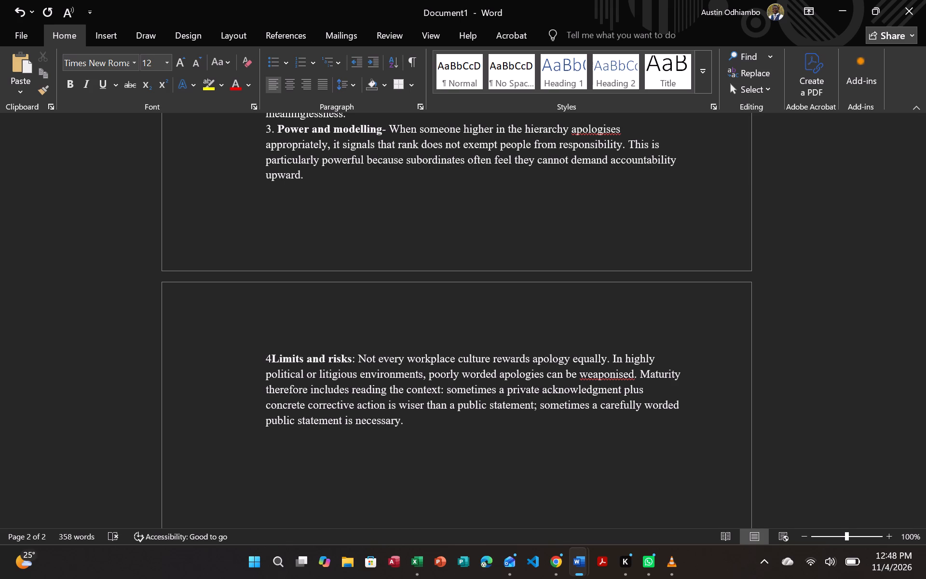
key("period")
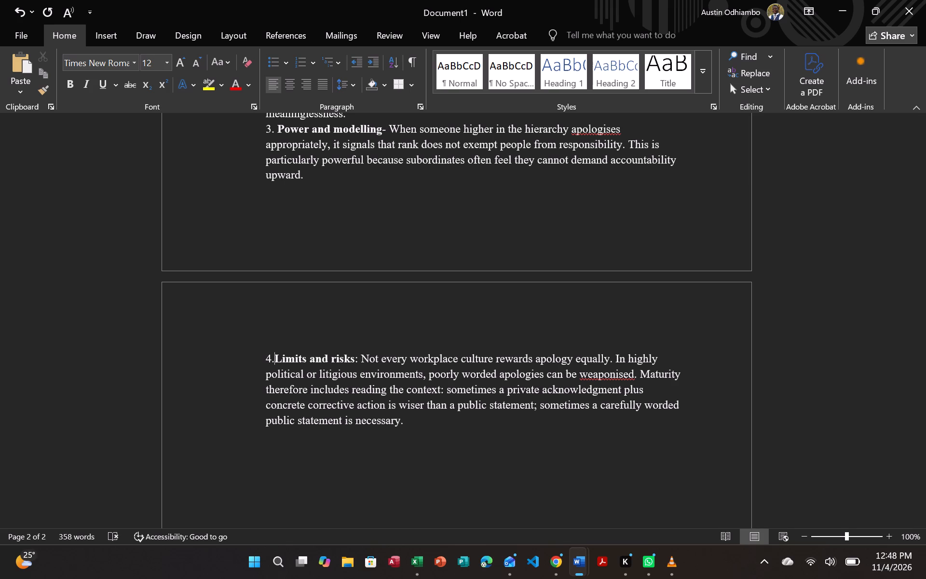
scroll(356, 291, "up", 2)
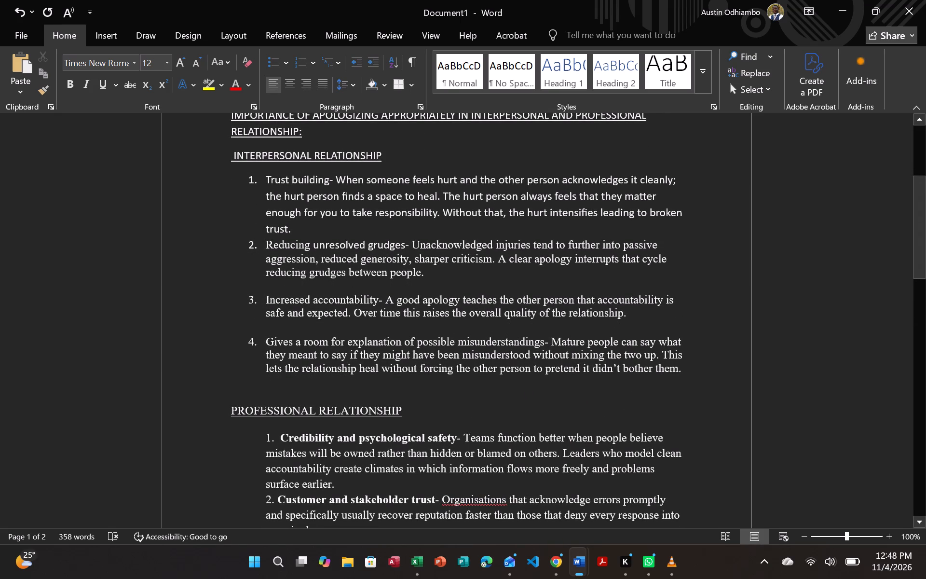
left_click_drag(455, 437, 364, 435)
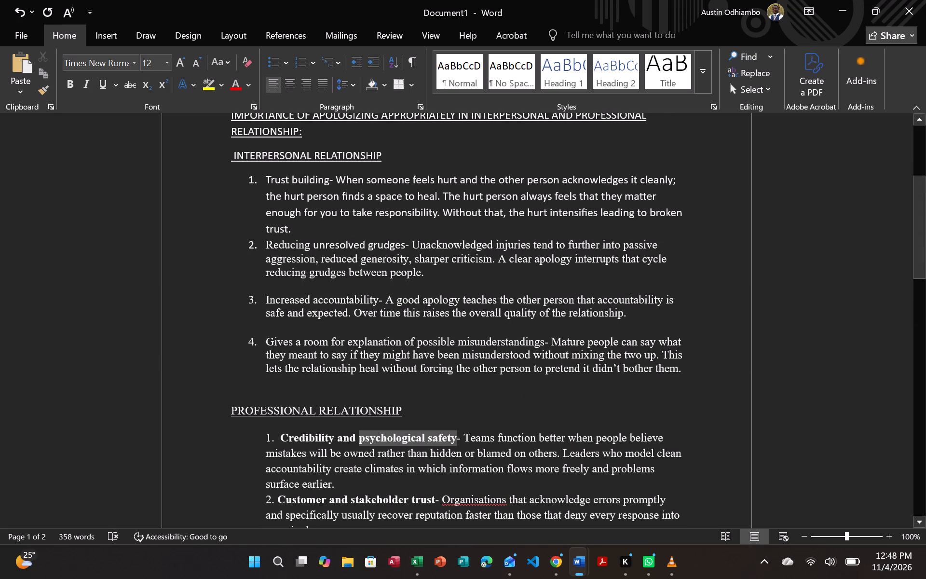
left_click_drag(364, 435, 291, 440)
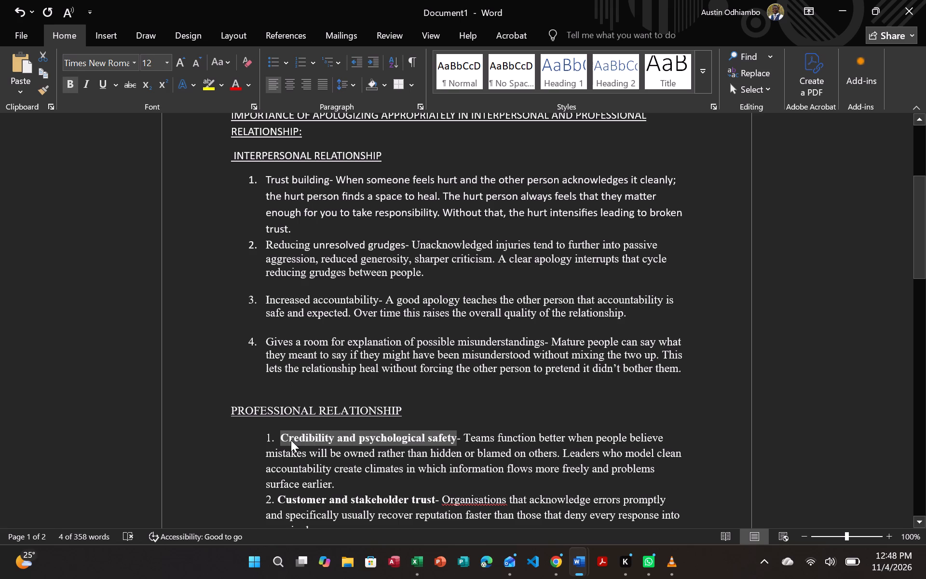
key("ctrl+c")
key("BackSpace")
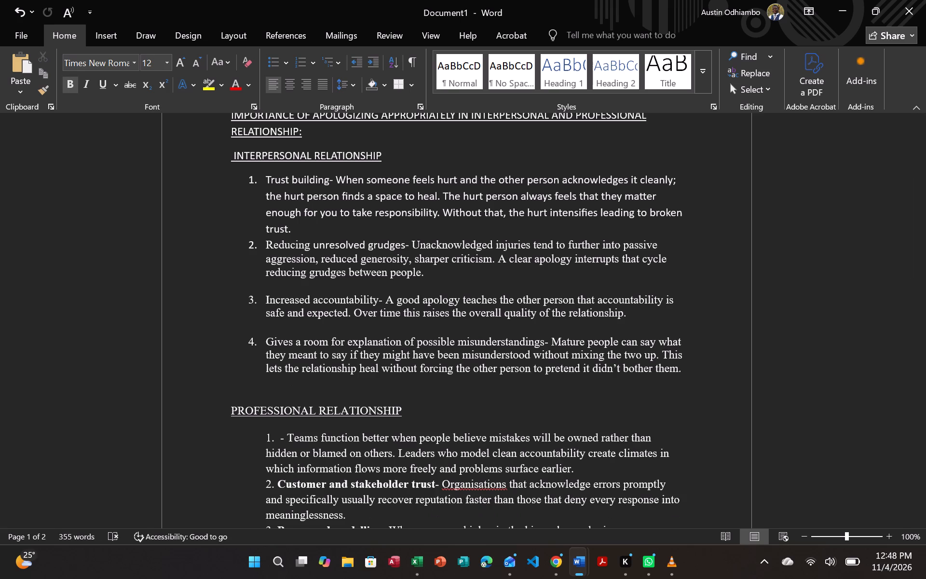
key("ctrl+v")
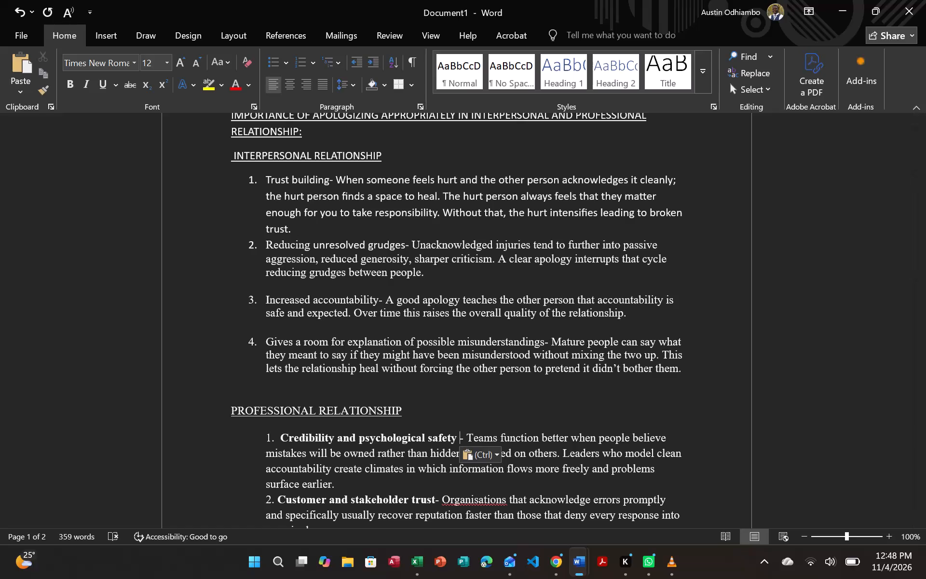
Replace the bold title "Credibility and psychological safety" in point 1 under PROFESSIONAL RELATIONSHIP with "Promotes teamwork".
key("BackSpace")
key("BackSpace")
key("BackSpace")
key("BackSpace")
key("BackSpace")
key("BackSpace")
key("BackSpace")
key("BackSpace")
key("BackSpace")
key("BackSpace")
key("BackSpace")
key("BackSpace")
key("BackSpace")
key("BackSpace")
key("BackSpace")
key("BackSpace")
key("BackSpace")
key("BackSpace")
key("BackSpace")
key("BackSpace")
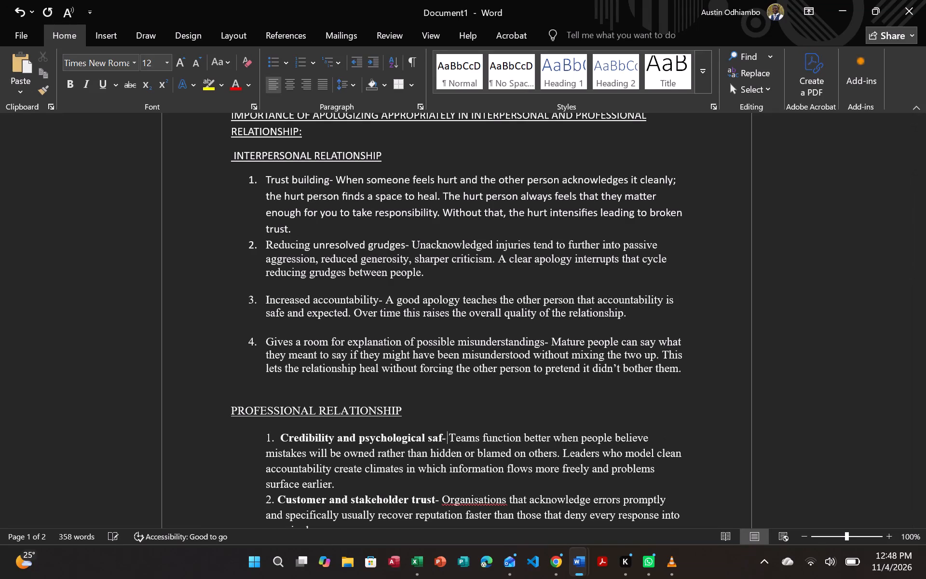
key("BackSpace")
key("BackSpace")
key("BackSpace")
key("BackSpace")
key("BackSpace")
key("BackSpace")
key("BackSpace")
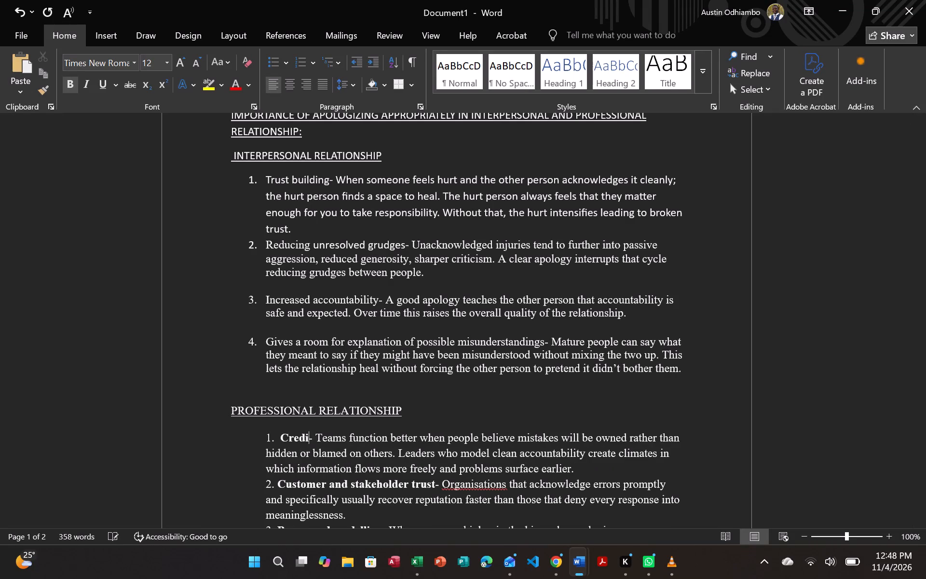
key("BackSpace")
key("BackSpace")
key("BackSpace")
key("BackSpace")
key("BackSpace")
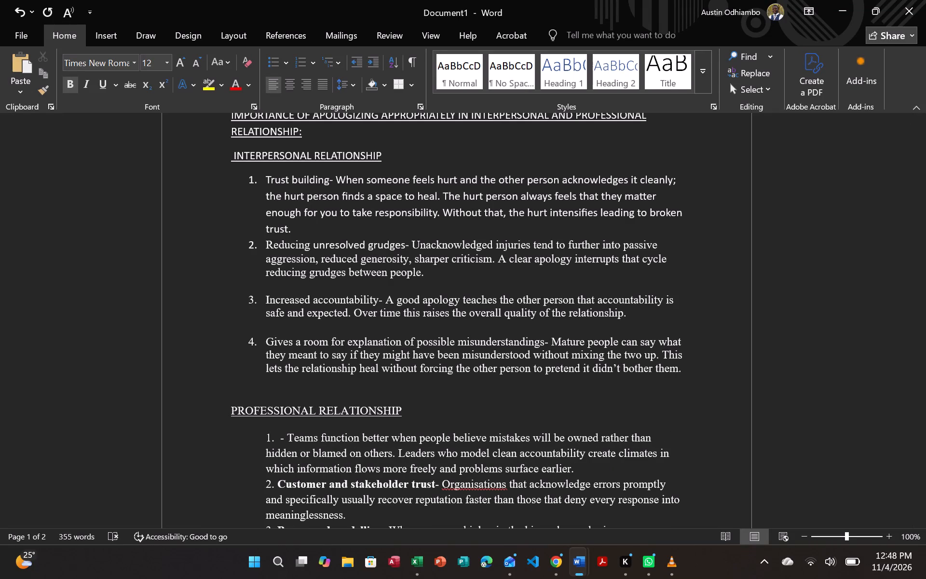
key("p")
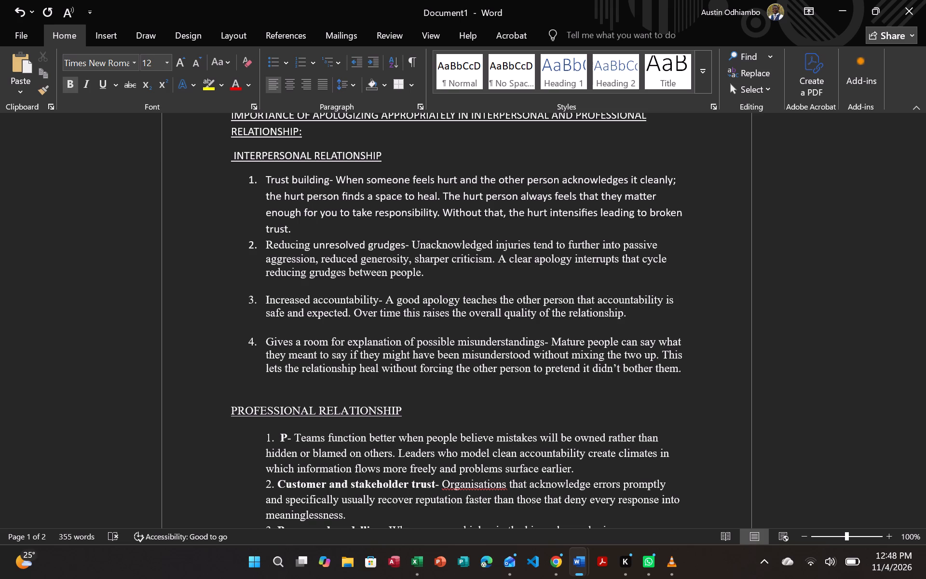
type("romotes")
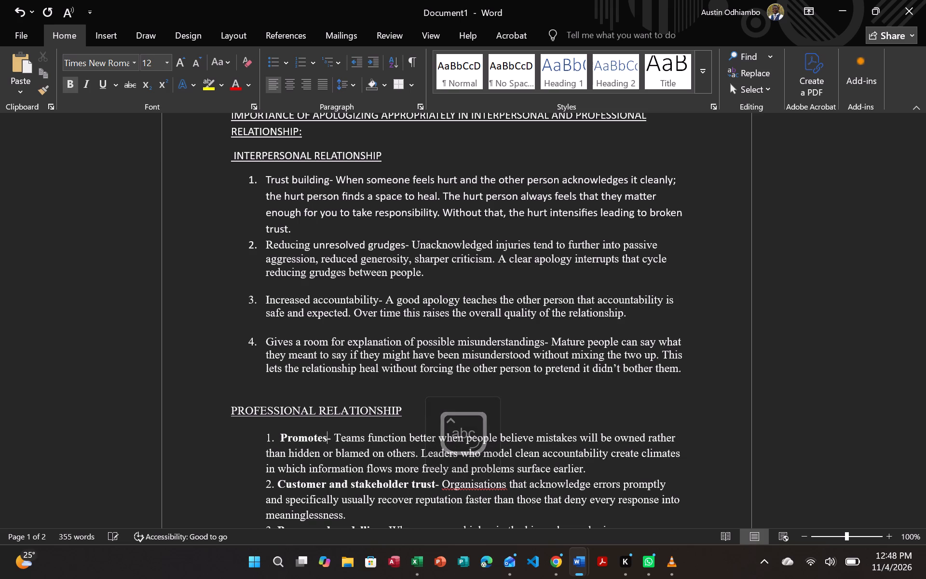
key("space")
type("teamwork")
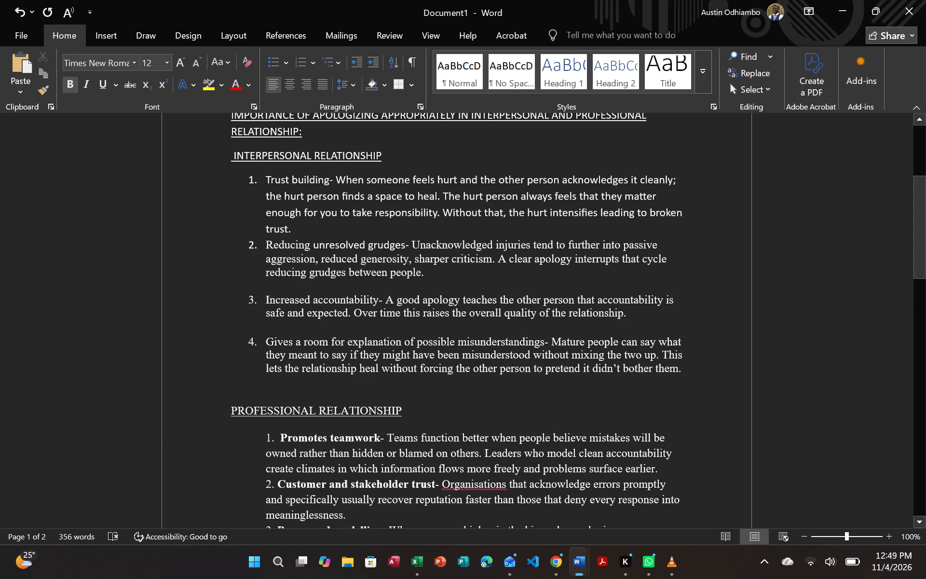
Insert a new line after point 1 under PROFESSIONAL RELATIONSHIP and delete the empty second list item.
scroll(374, 466, "down", 1)
left_click(659, 372)
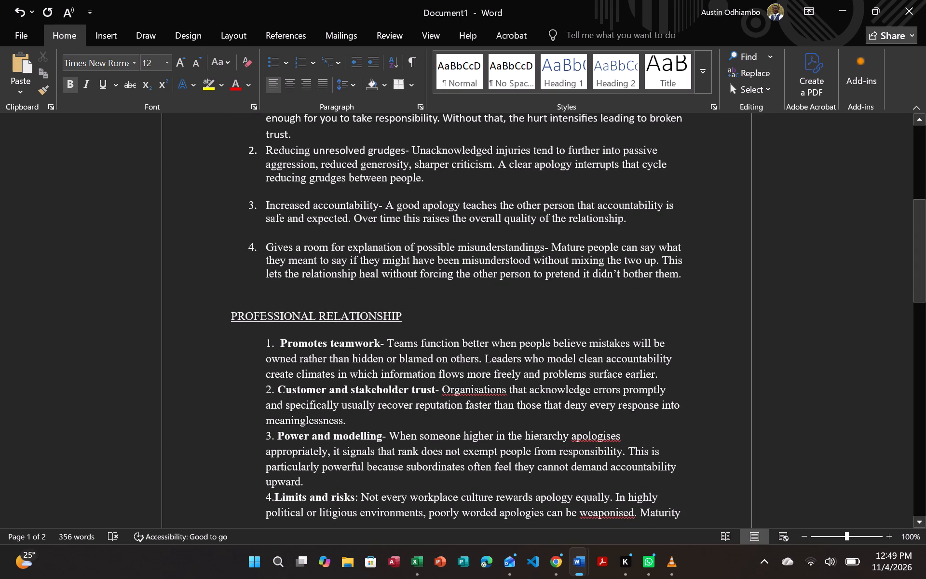
key("Return")
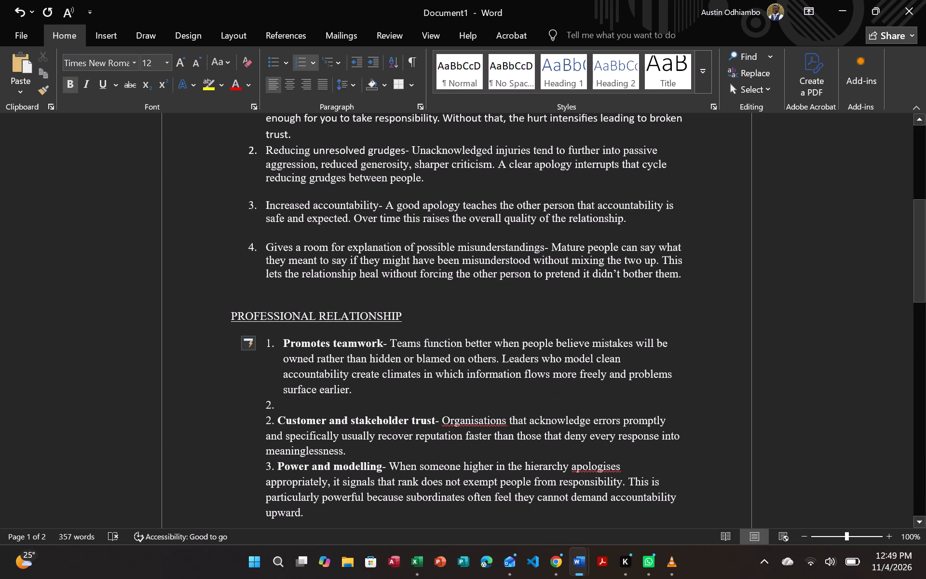
left_click(279, 405)
left_click_drag(279, 405, 252, 405)
key("BackSpace")
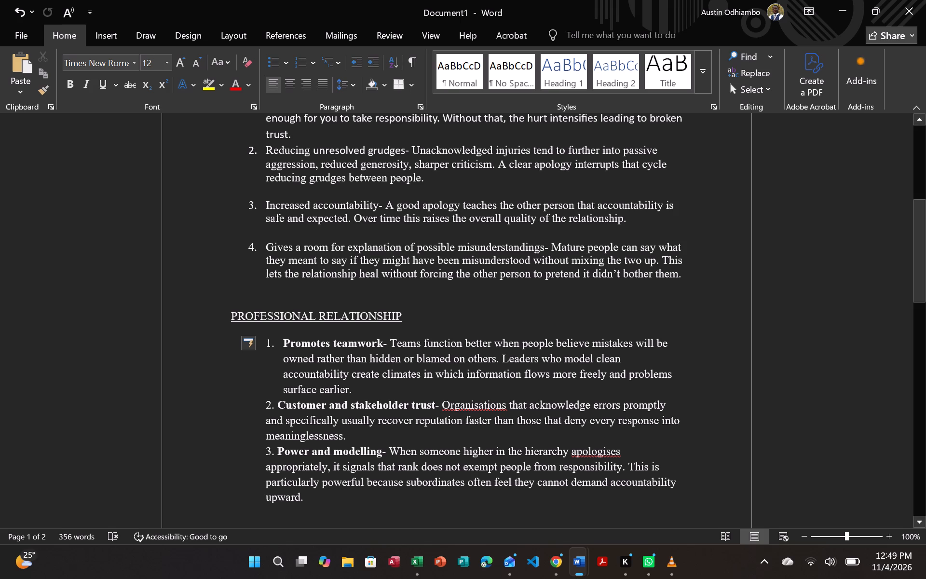
left_click(410, 410)
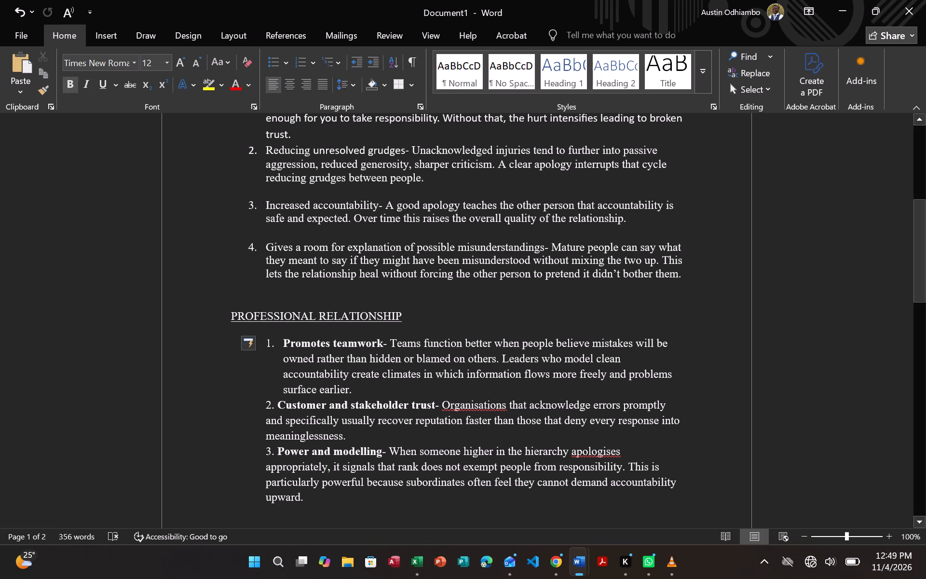
key("BackSpace")
key("BackSpace")
key("BackSpace")
key("BackSpace")
key("BackSpace")
key("BackSpace")
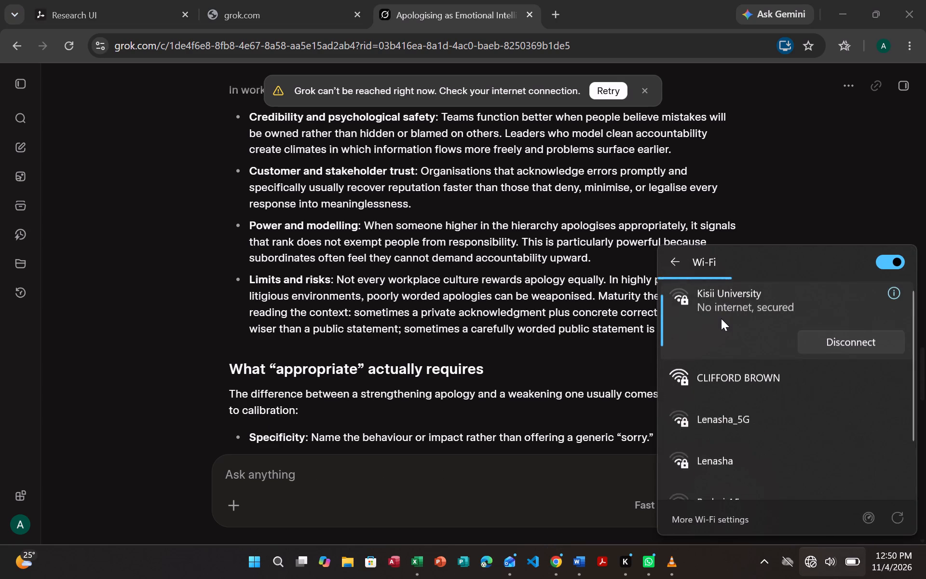
Look through the available Wi-Fi networks and switch back to Document1 in Word.
scroll(721, 327, "down", 1)
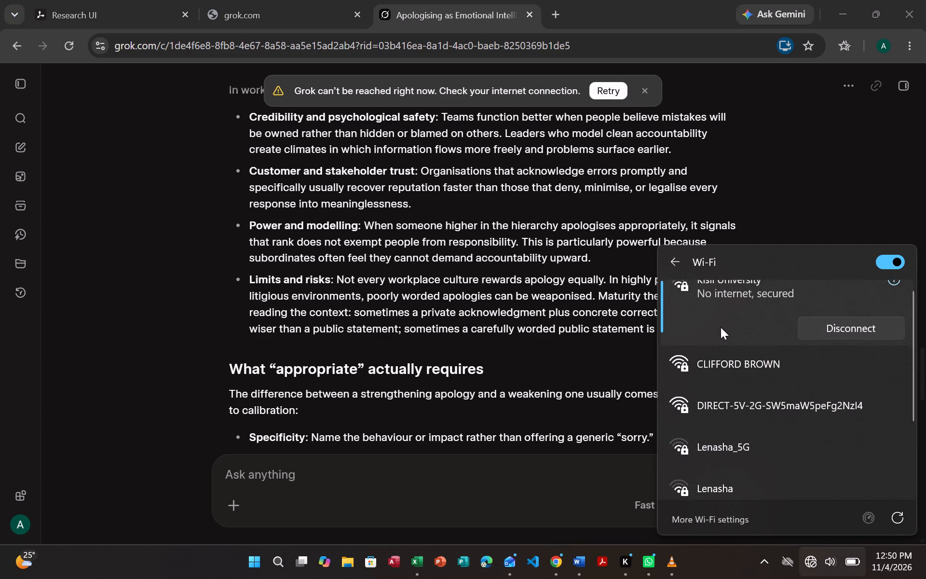
scroll(721, 327, "down", 2)
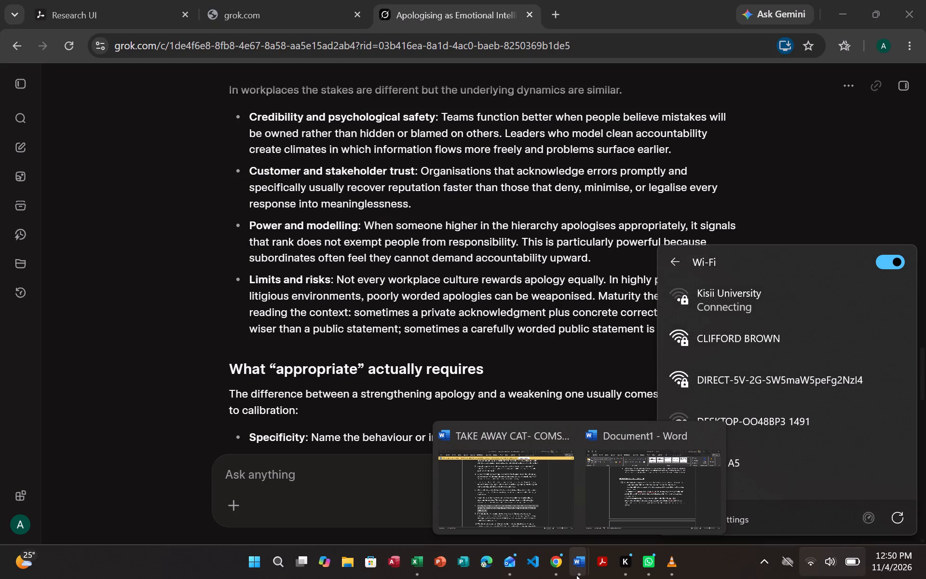
left_click(644, 507)
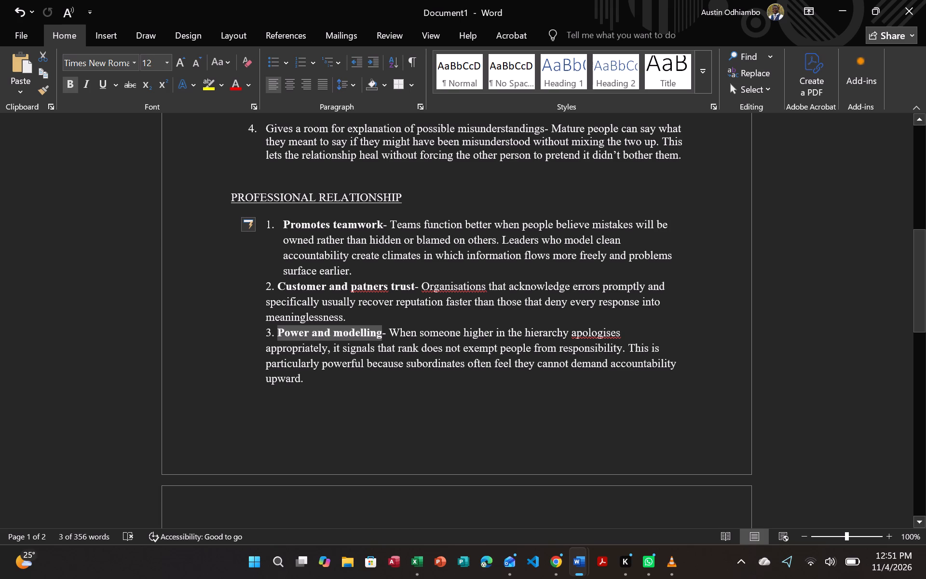
In Word, bold the titles "Gives a room for explanation of possible misunderstandings" and "Increased accountability" under INTERPERSONAL RELATIONSHIP.
scroll(274, 254, "up", 3)
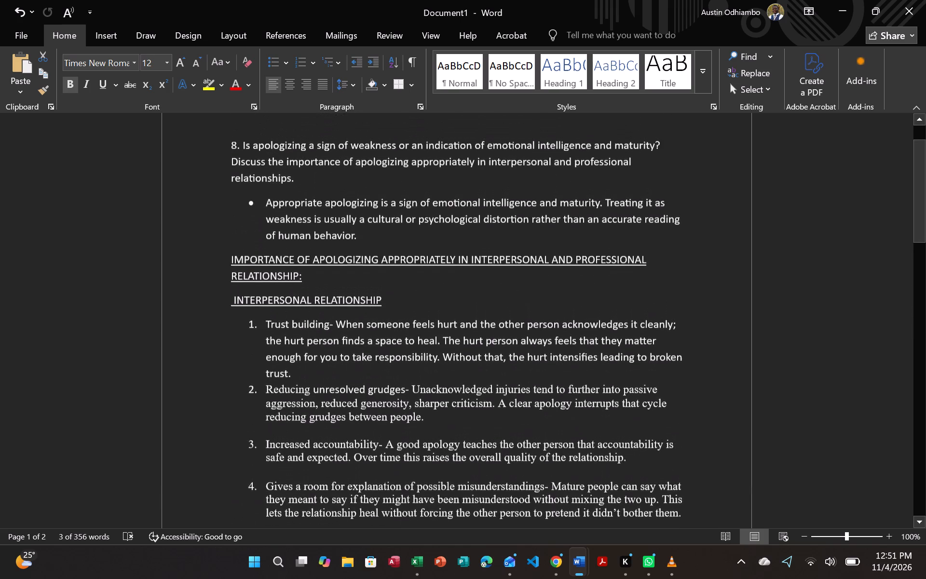
scroll(274, 254, "up", 1)
scroll(274, 254, "down", 2)
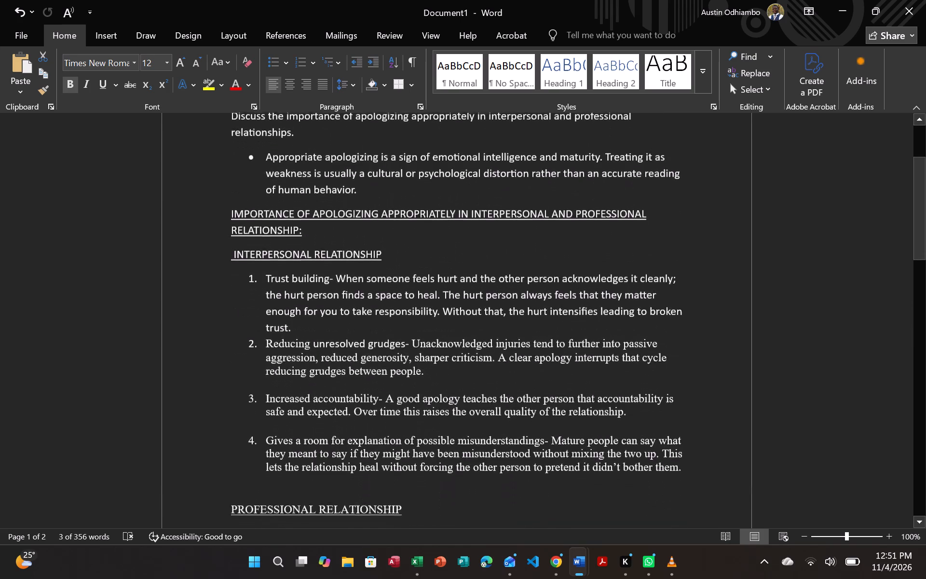
scroll(274, 254, "down", 1)
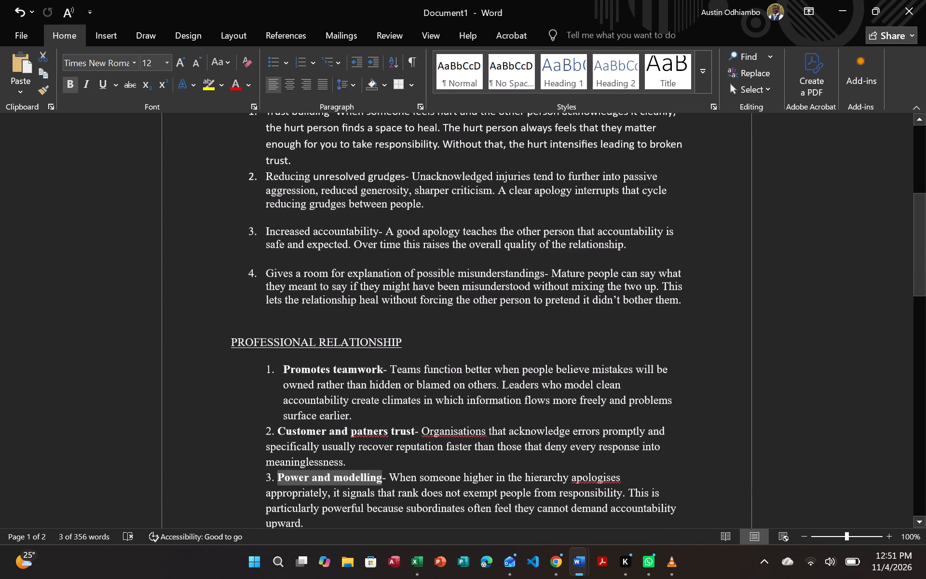
left_click_drag(266, 271, 279, 270)
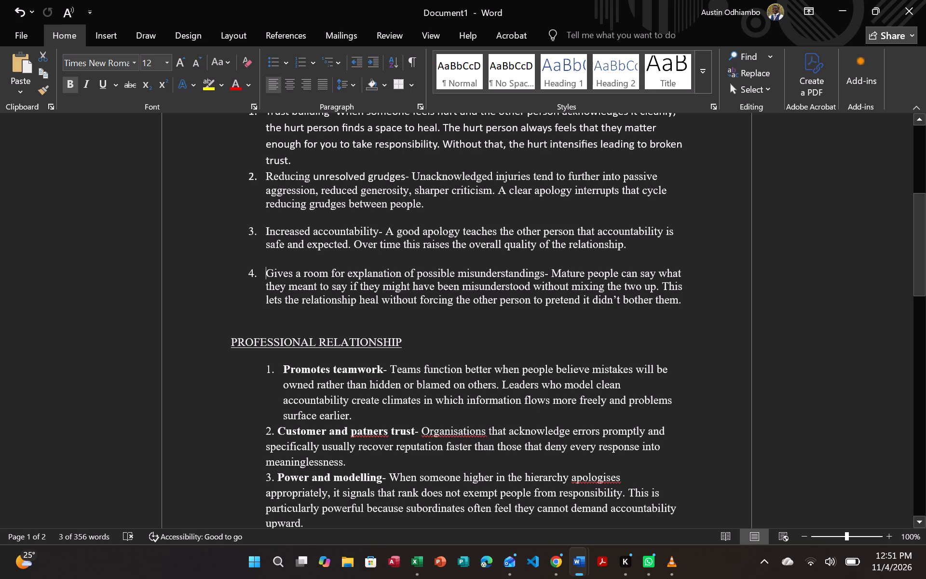
left_click_drag(279, 270, 502, 274)
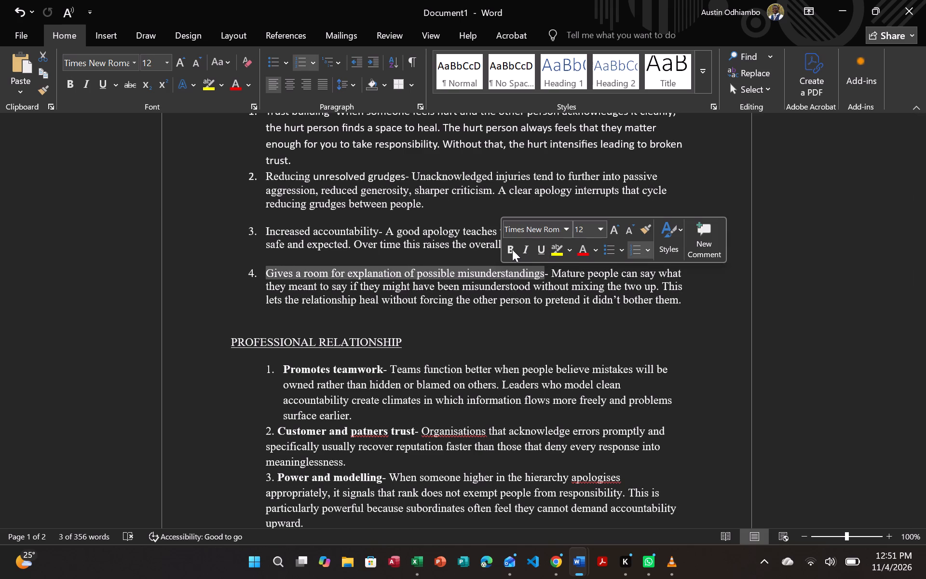
left_click(512, 249)
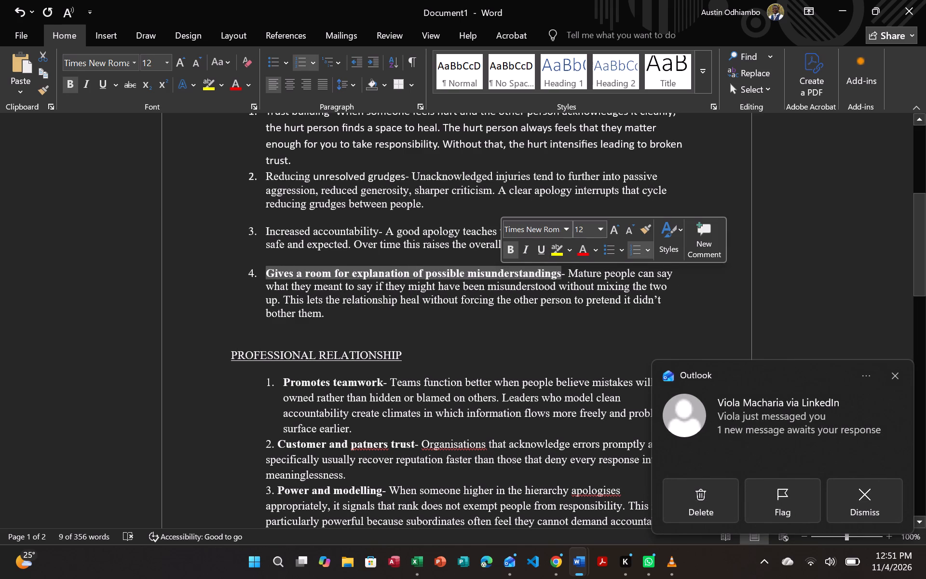
left_click_drag(264, 229, 372, 232)
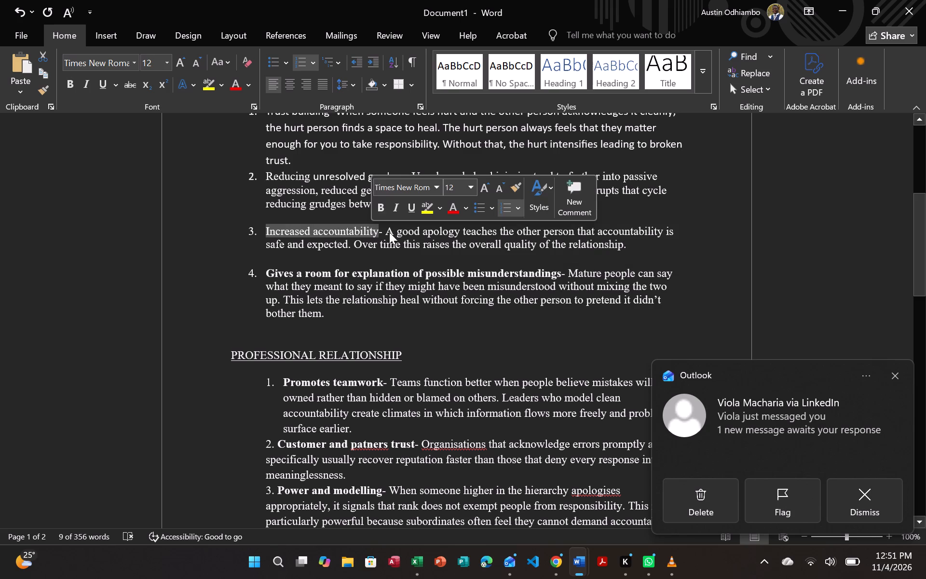
left_click(382, 208)
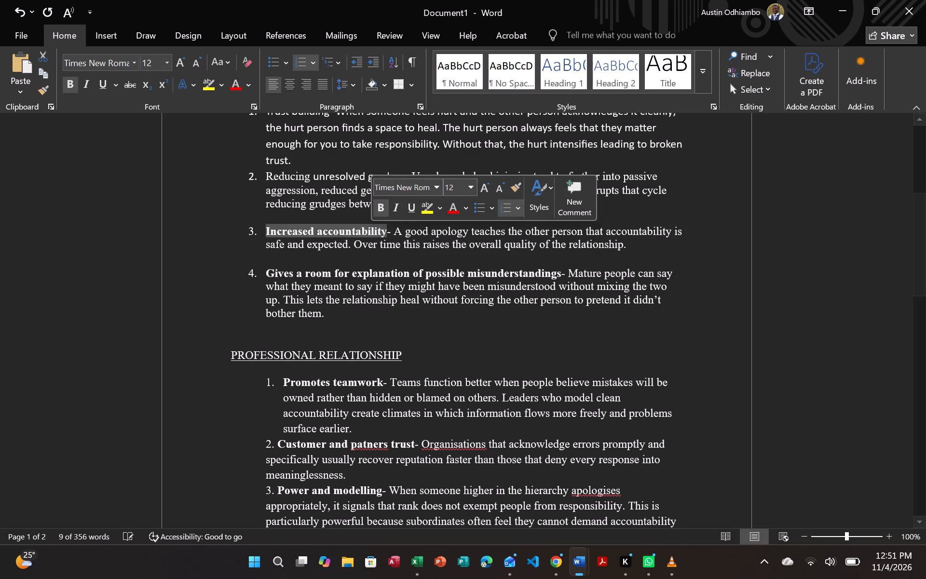
Bold the titles "Reducing unresolved grudges" and "Trust building" in points 2 and 1 under INTERPERSONAL RELATIONSHIP.
left_click_drag(260, 179, 308, 179)
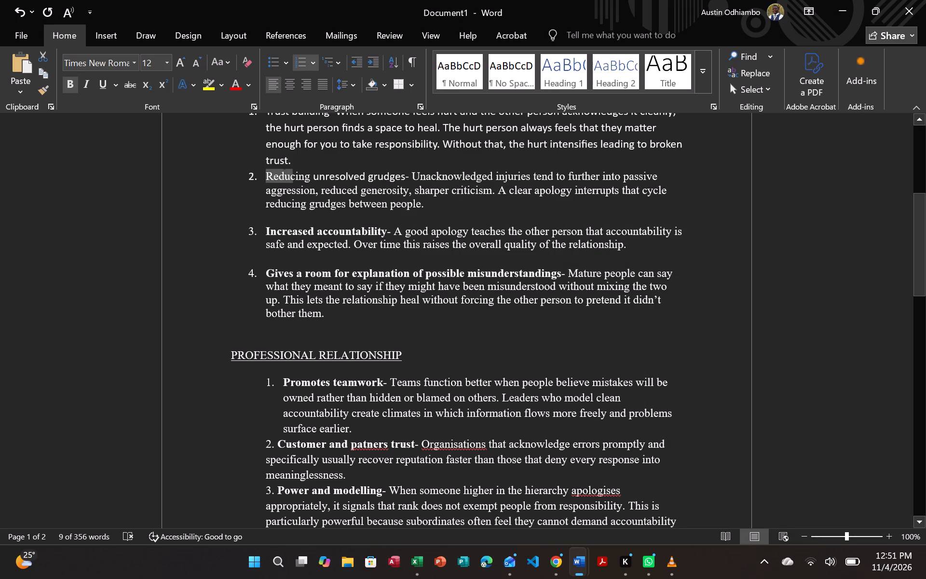
left_click_drag(308, 179, 387, 179)
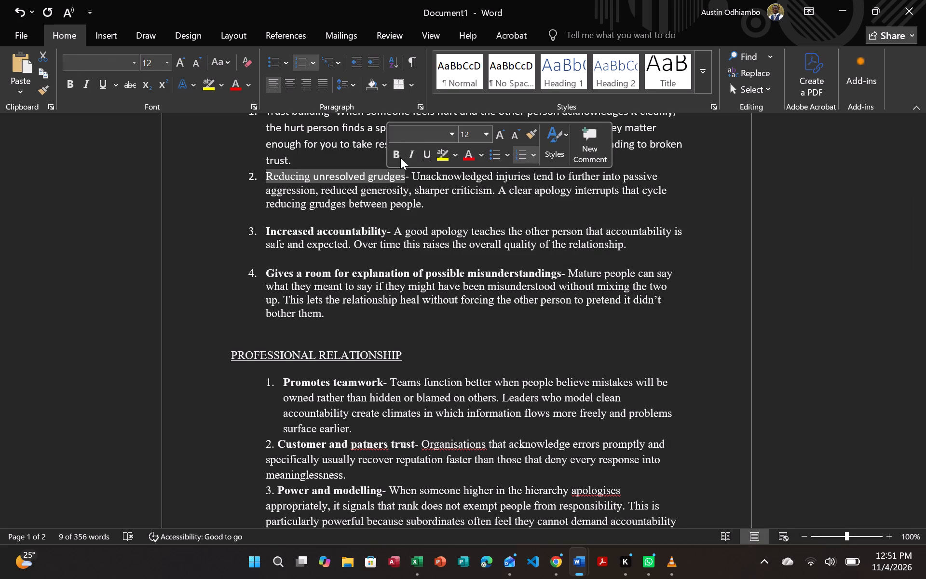
left_click(397, 156)
scroll(346, 185, "up", 1)
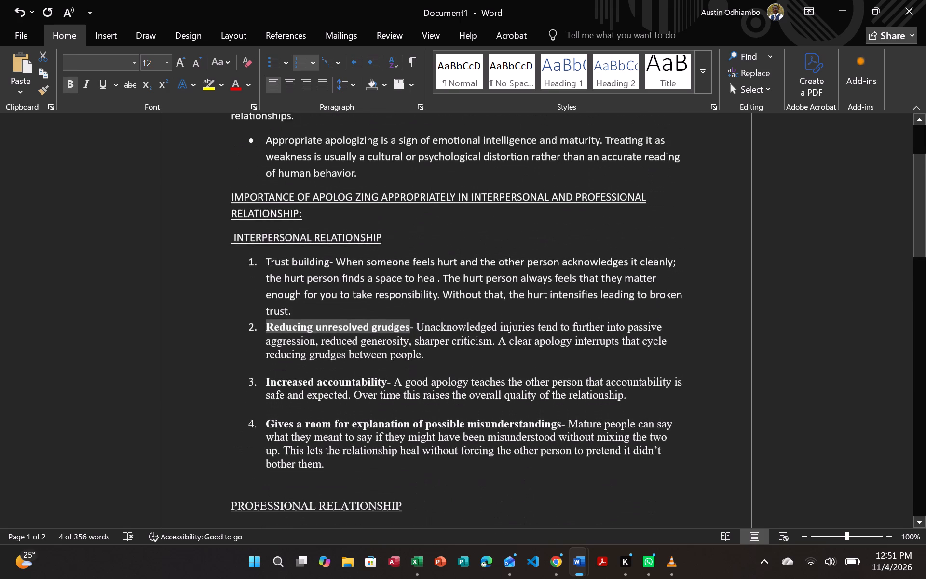
scroll(346, 185, "up", 1)
left_click_drag(264, 269, 286, 271)
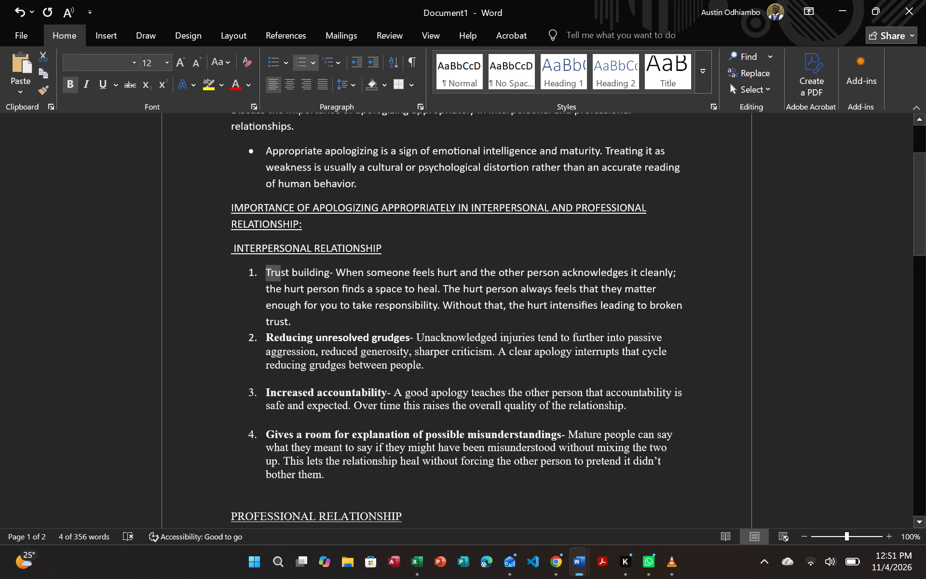
left_click_drag(286, 271, 327, 272)
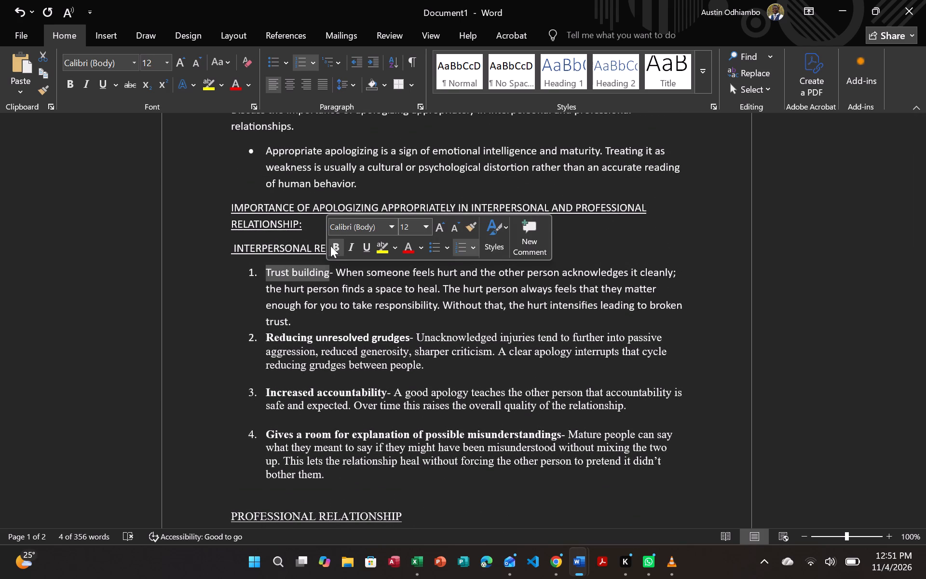
left_click(330, 246)
Insert a new line after point 2 under PROFESSIONAL RELATIONSHIP and remove the list number from that empty line.
scroll(353, 342, "down", 2)
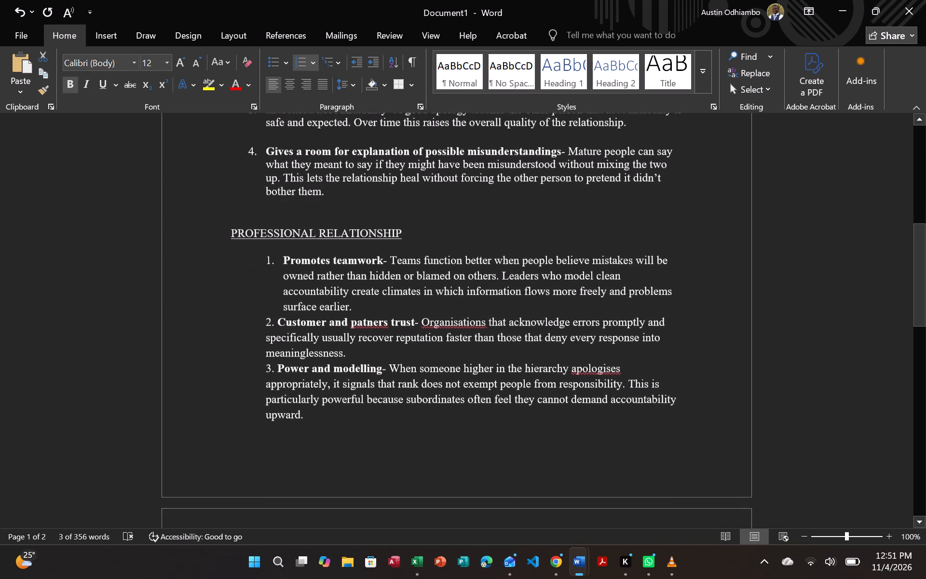
left_click(349, 321)
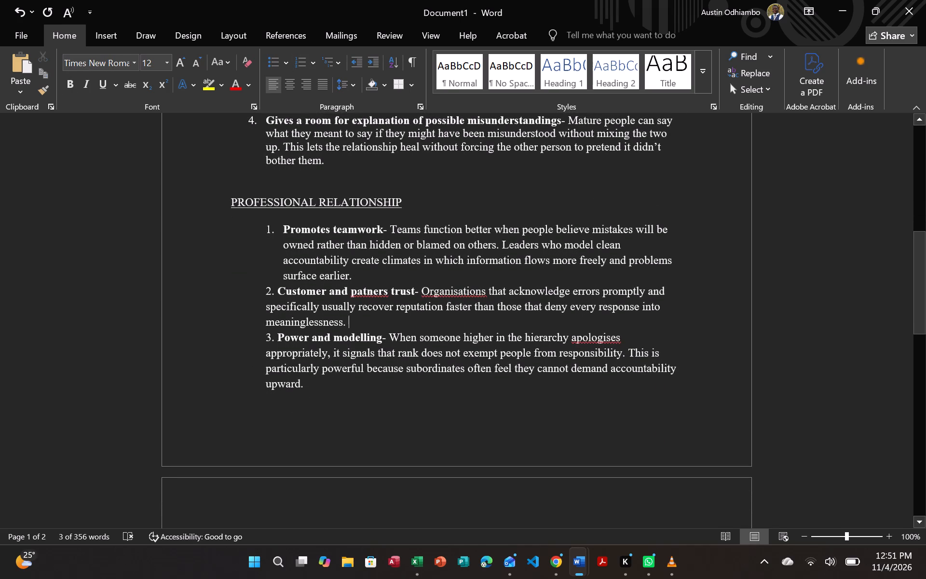
key("Return")
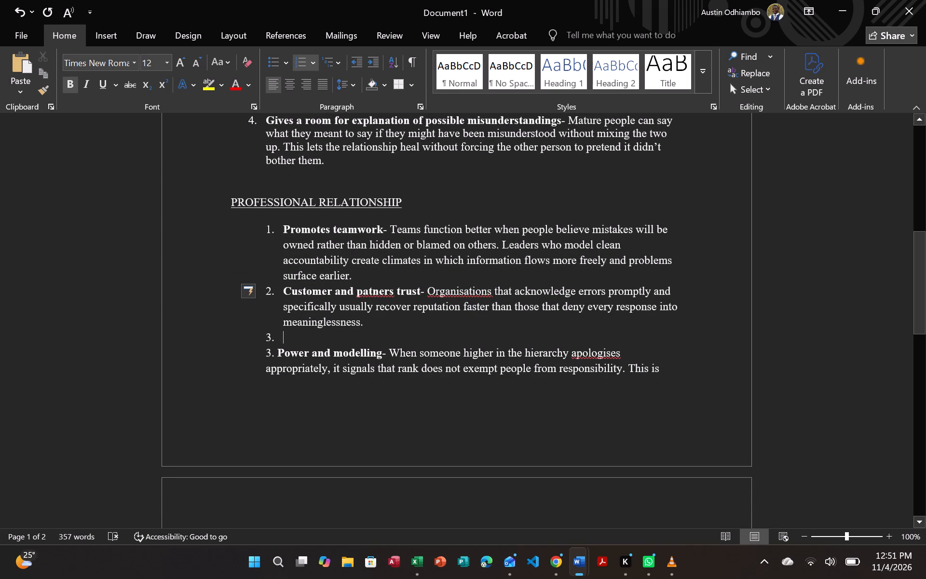
key("BackSpace")
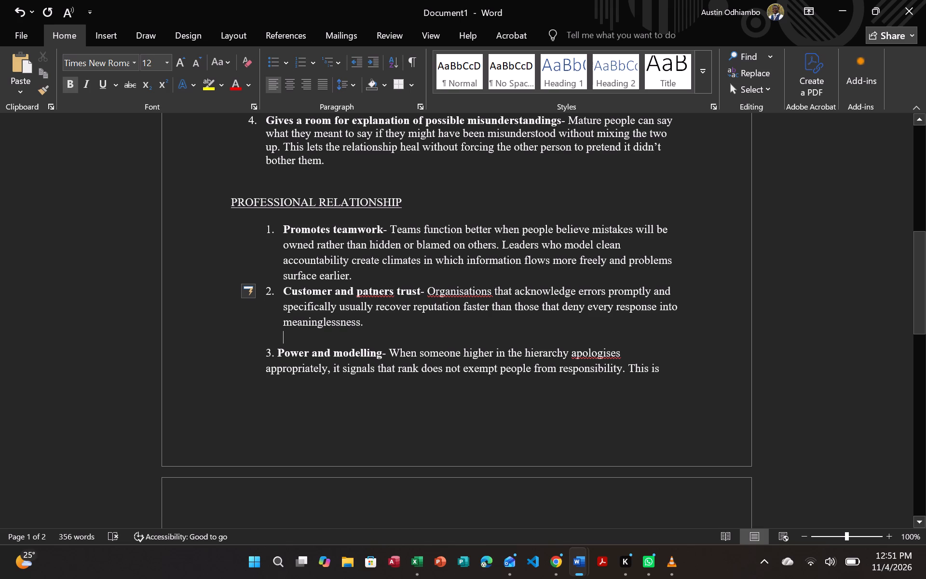
scroll(395, 370, "down", 2)
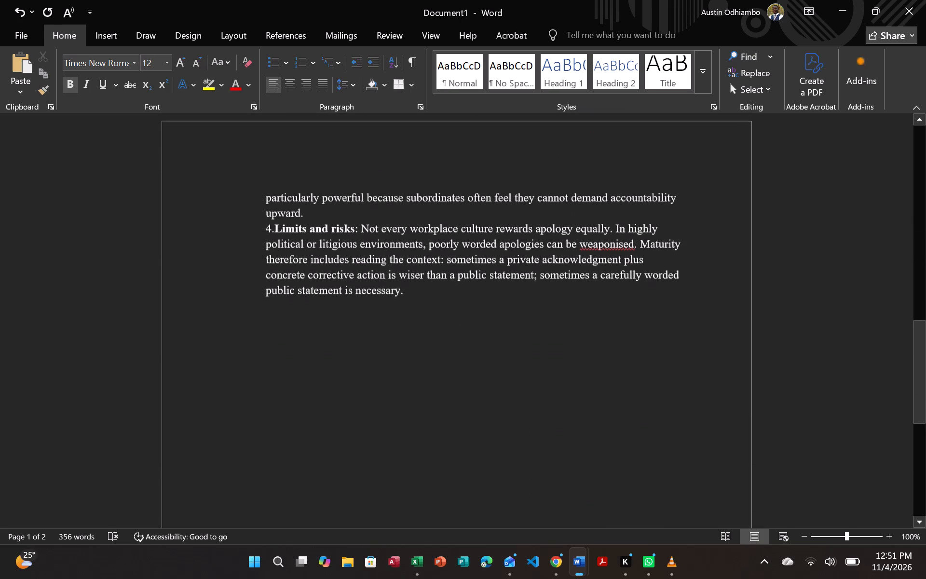
scroll(395, 370, "down", 1)
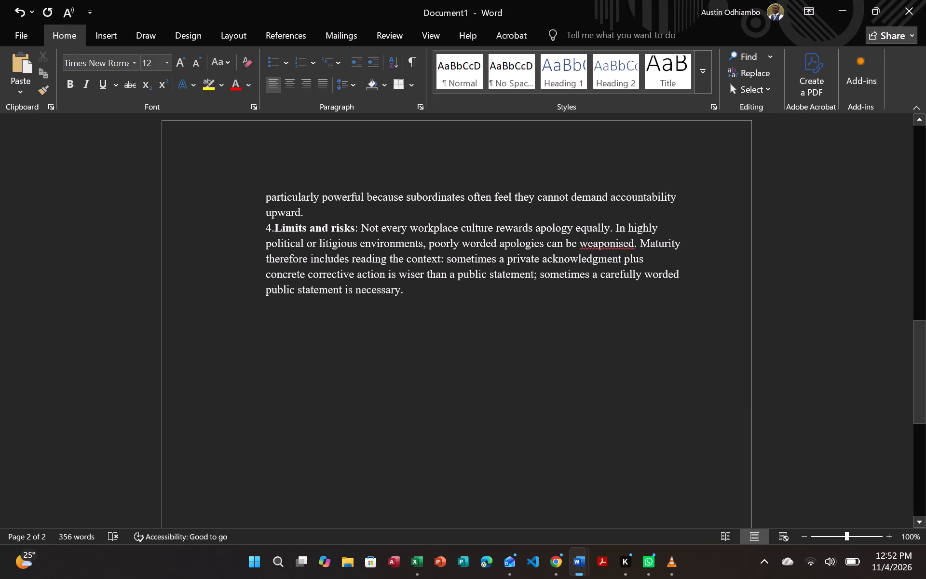
scroll(439, 320, "up", 1)
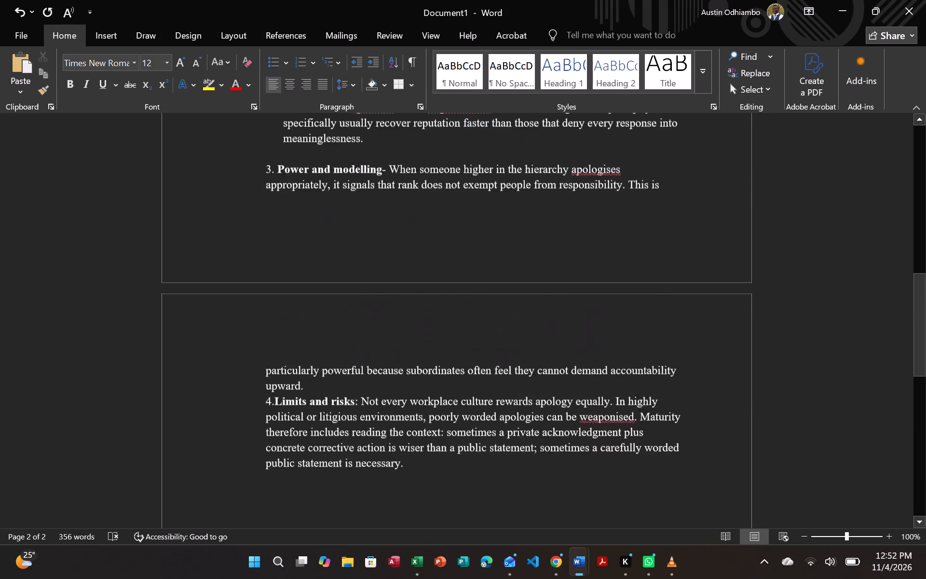
scroll(439, 320, "up", 1)
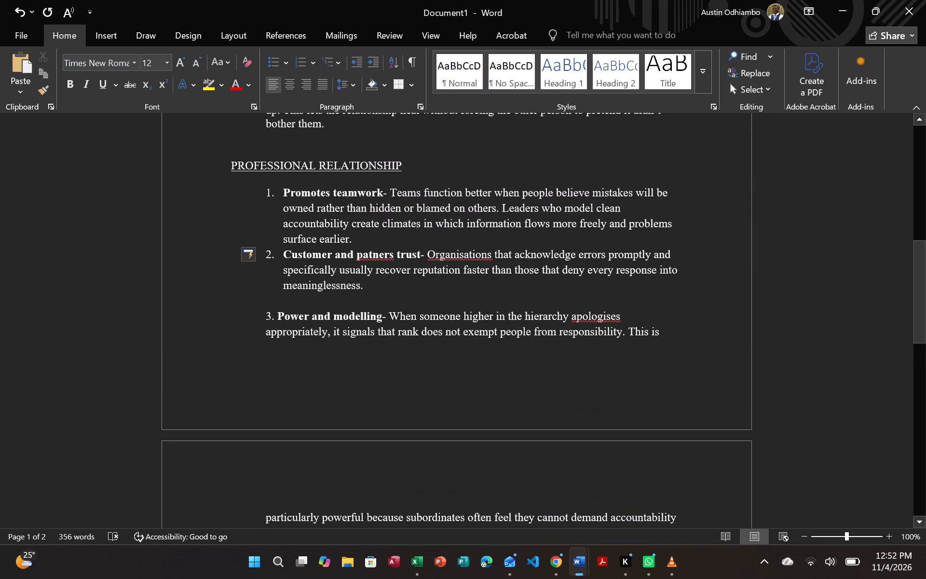
left_click(383, 318)
key("BackSpace")
key("BackSpace")
key("BackSpace")
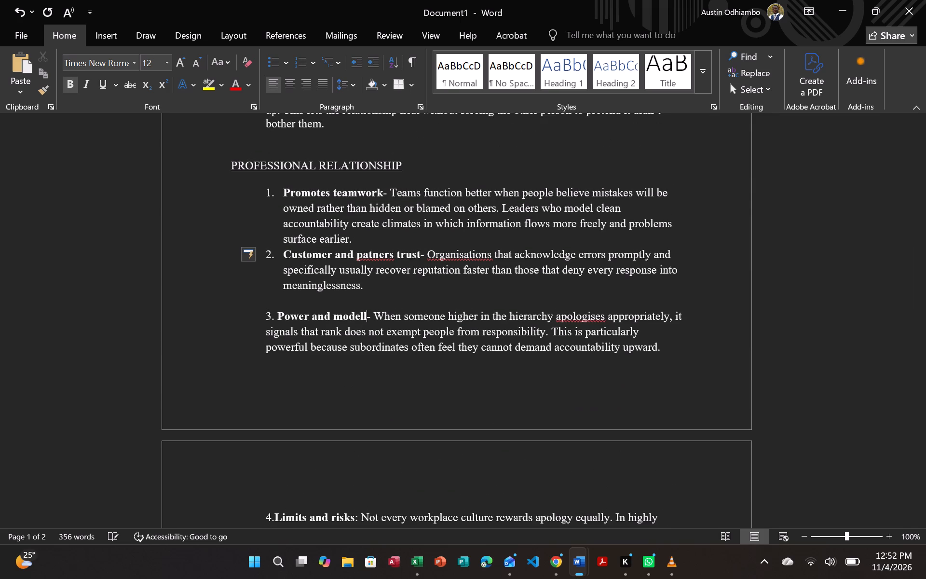
key("BackSpace")
key("BackSpace")
key("BackSpace")
key("BackSpace")
key("BackSpace")
key("BackSpace")
key("BackSpace")
key("BackSpace")
key("BackSpace")
key("BackSpace")
key("BackSpace")
key("BackSpace")
key("BackSpace")
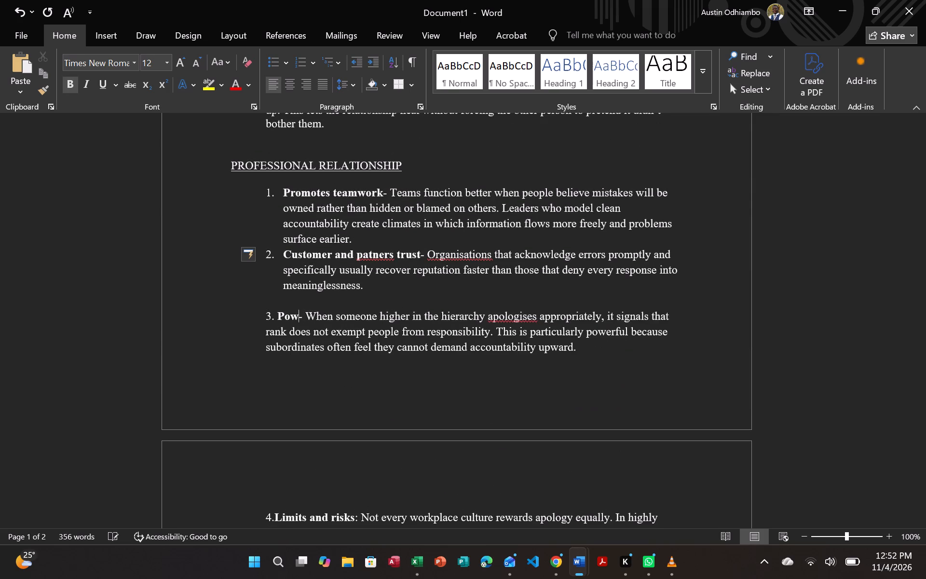
key("BackSpace")
key("BackSpace")
key("BackSpace")
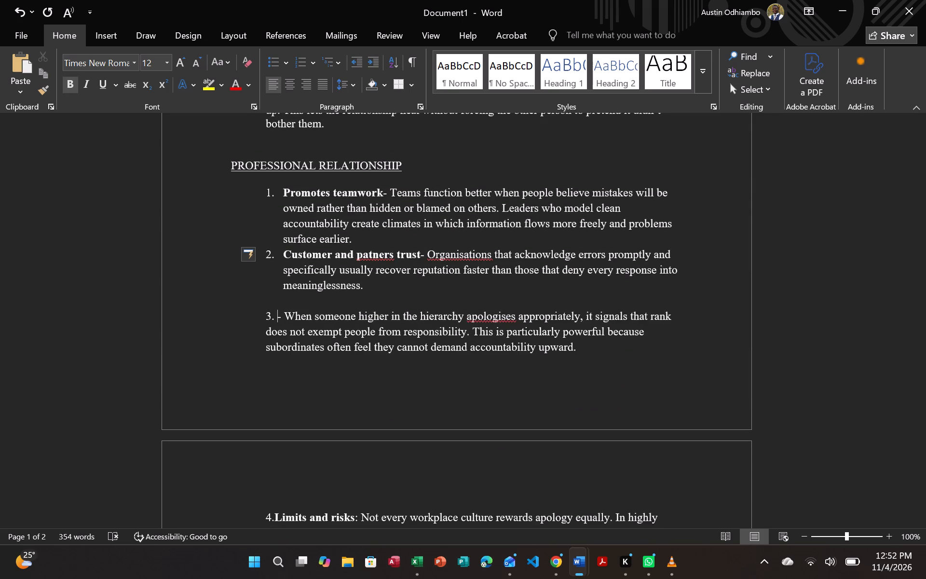
key("s")
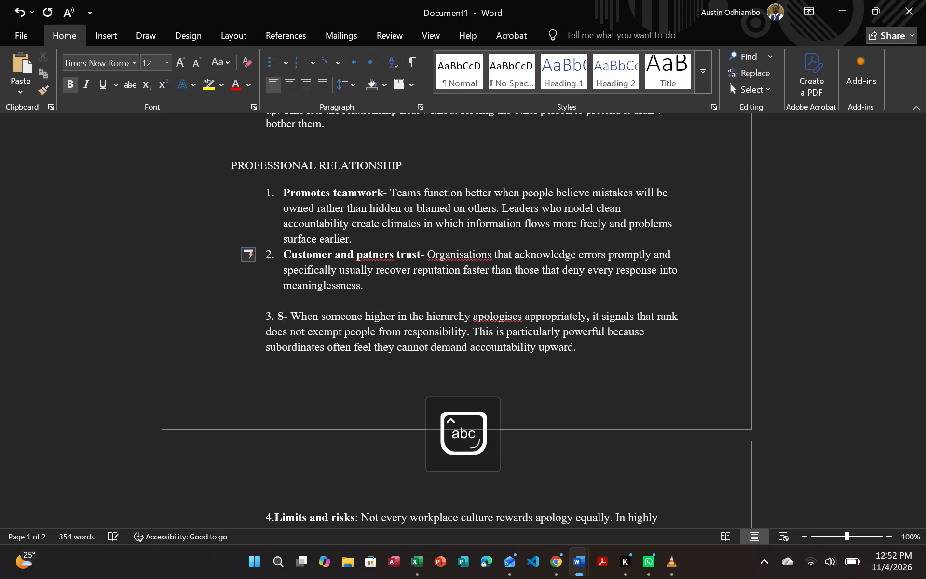
type("ett")
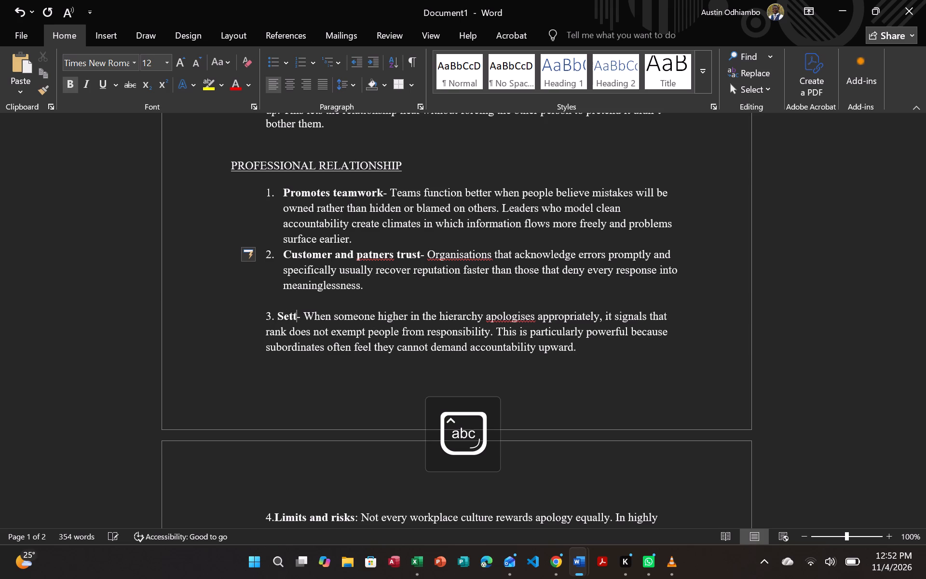
type("ing")
key("space")
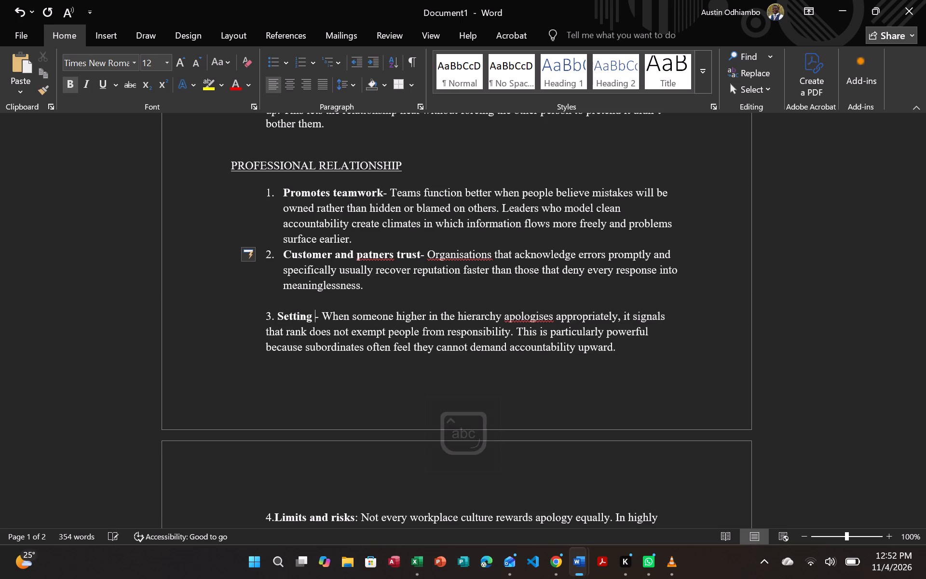
key("e")
type("xample to o")
type("thers")
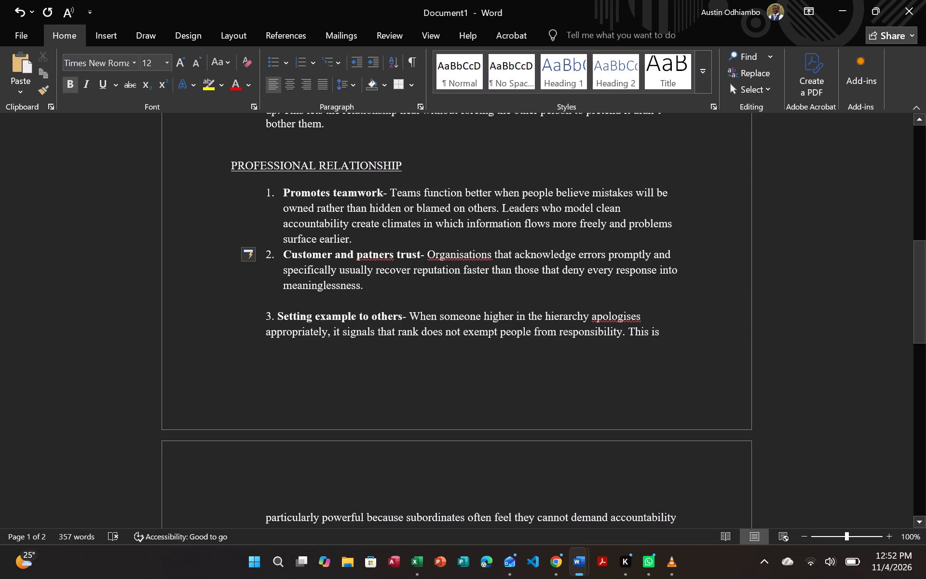
Replace the title of point 4 under PROFESSIONAL RELATIONSHIP, including its colon, with "Reduced potential risks-" in bold.
scroll(554, 352, "down", 3)
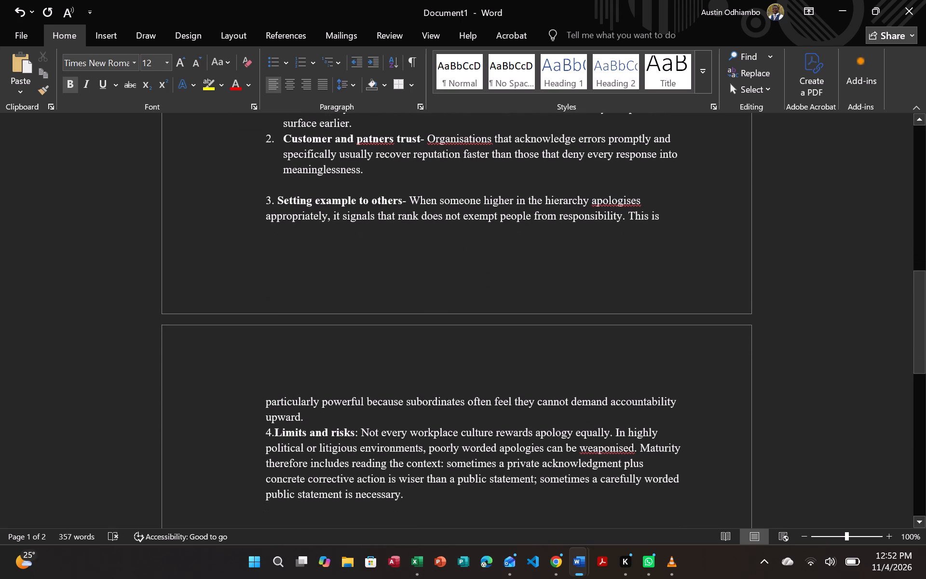
scroll(554, 352, "down", 2)
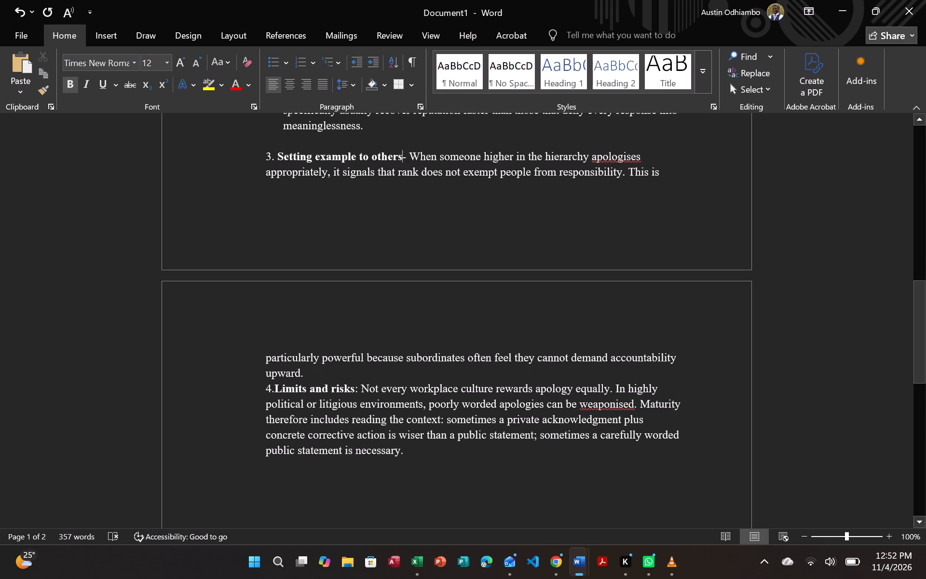
scroll(354, 336, "up", 1)
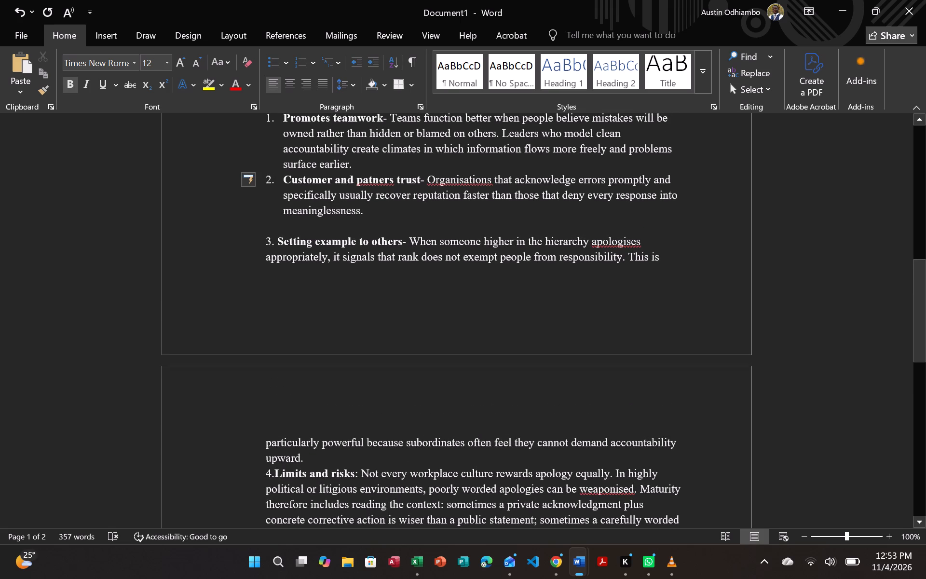
left_click_drag(356, 472, 338, 471)
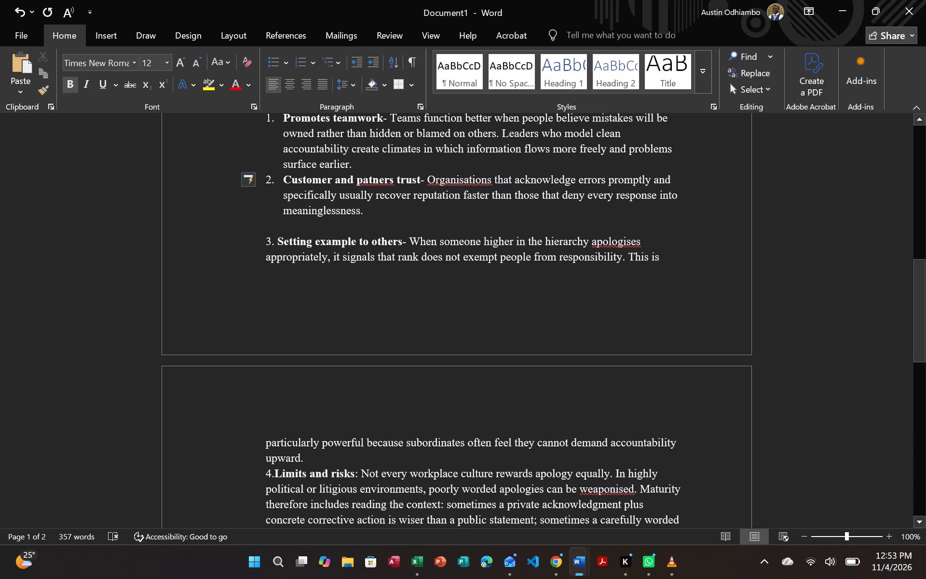
left_click_drag(338, 471, 286, 475)
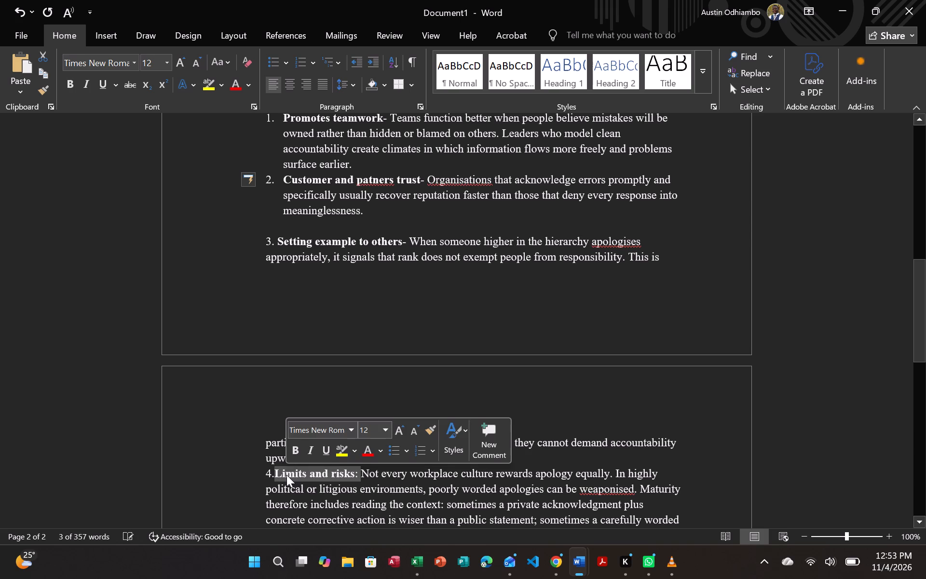
key("BackSpace")
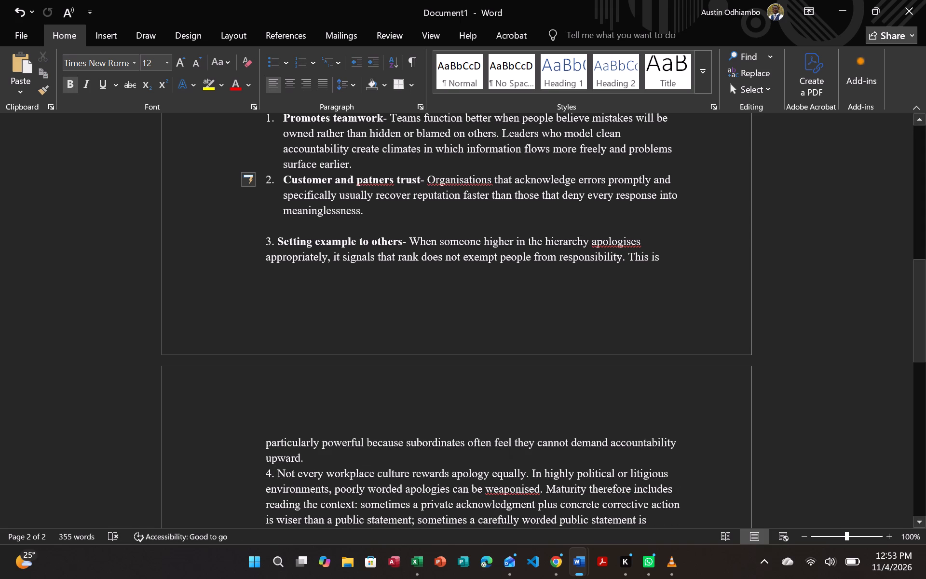
type("Re")
type("duced risks")
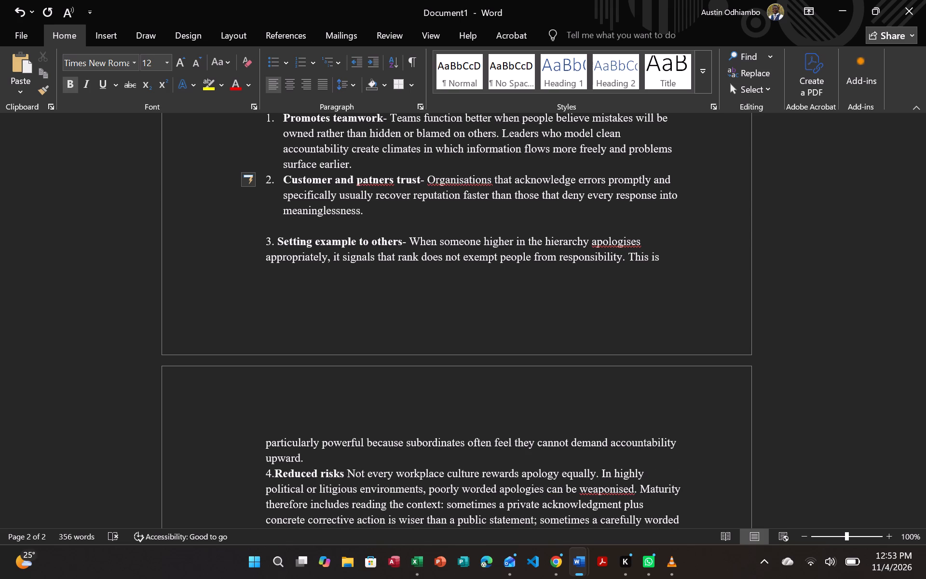
key("BackSpace")
key("BackSpace")
key("BackSpace")
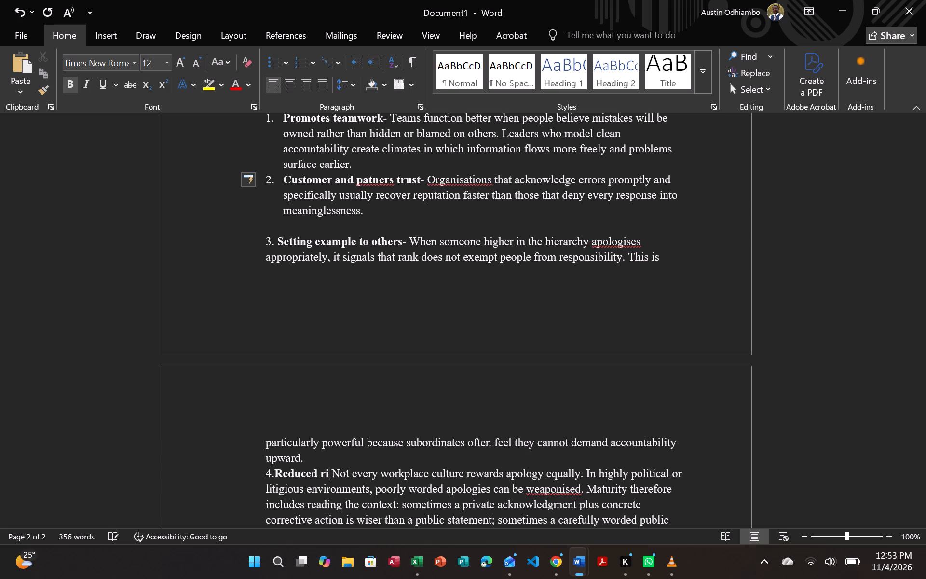
key("BackSpace")
key("BackSpace")
type("po")
type("tential risks")
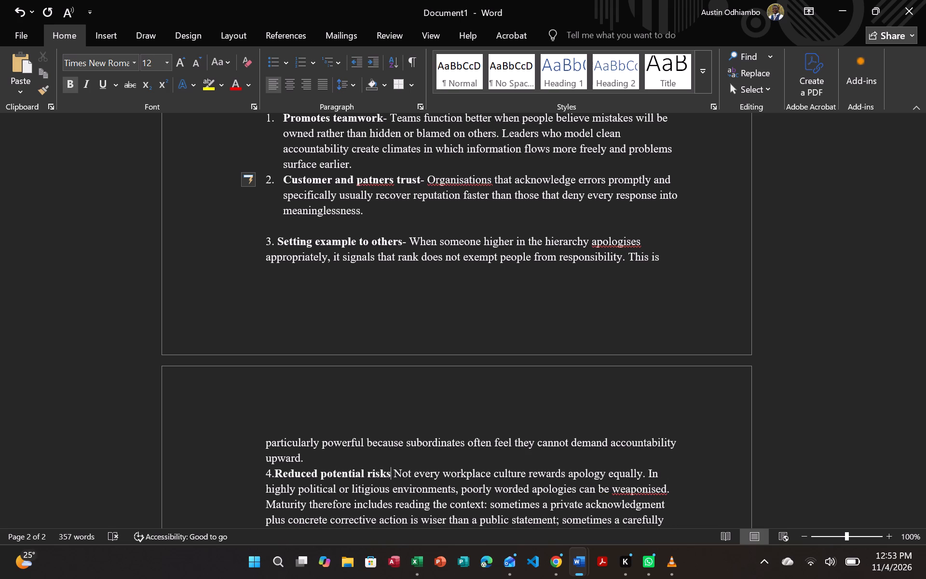
key("minus")
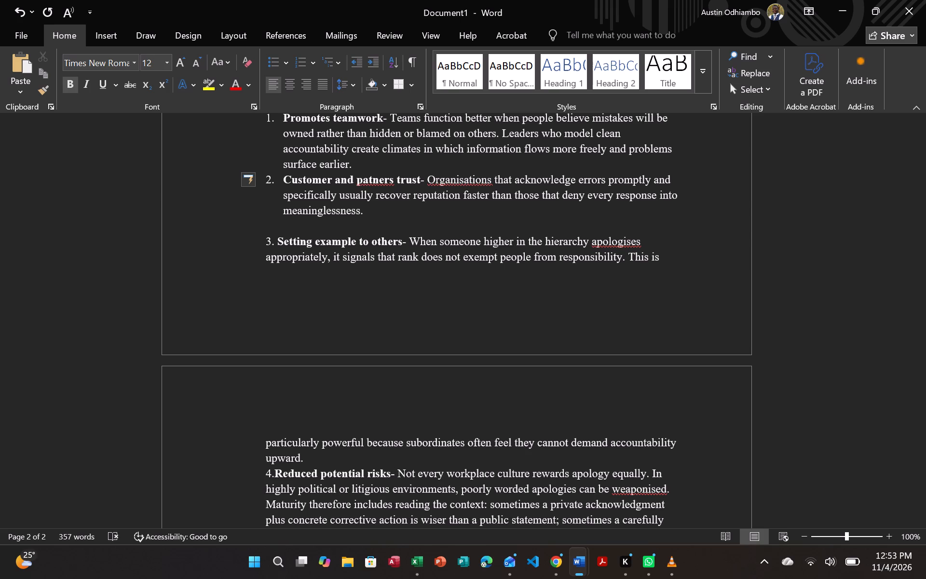
Run the spelling and grammar check, accepting the corrections "weaponized", "partners", "Organizations" and "apologizes".
scroll(294, 379, "up", 2)
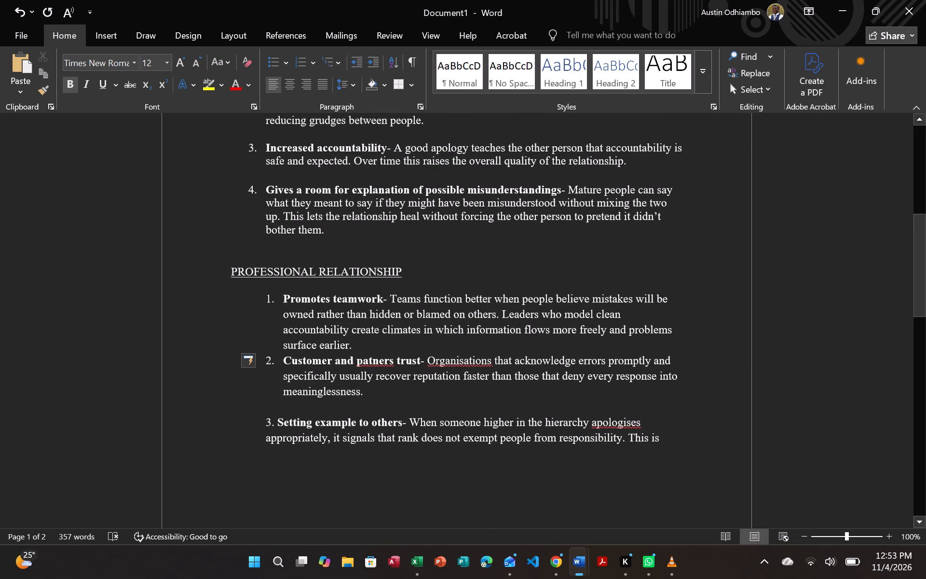
left_click(394, 33)
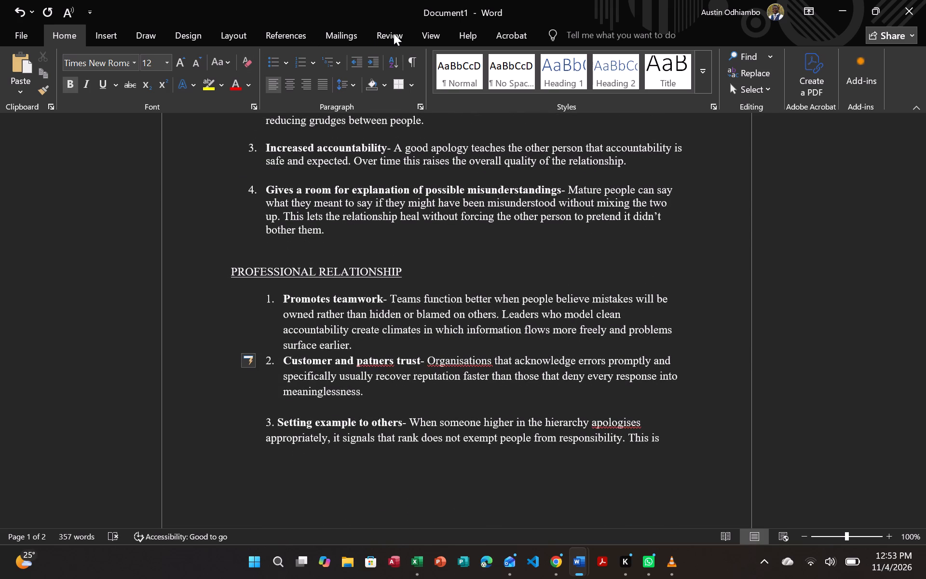
left_click(27, 67)
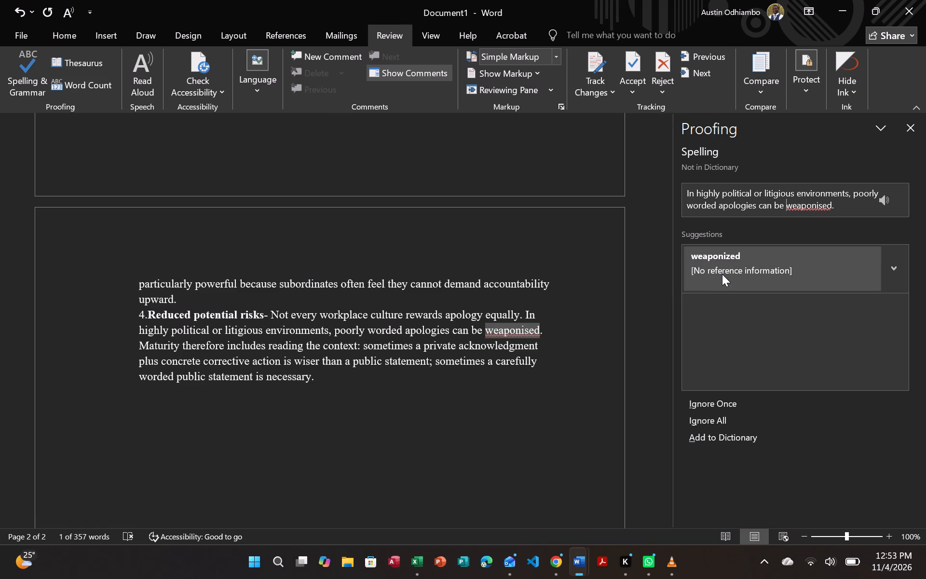
left_click(722, 274)
left_click(722, 274)
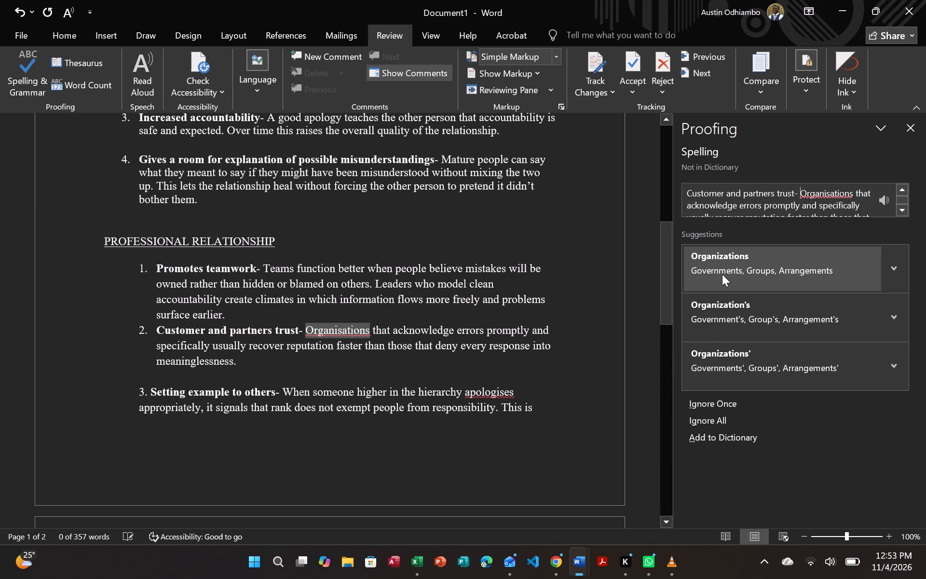
left_click(722, 274)
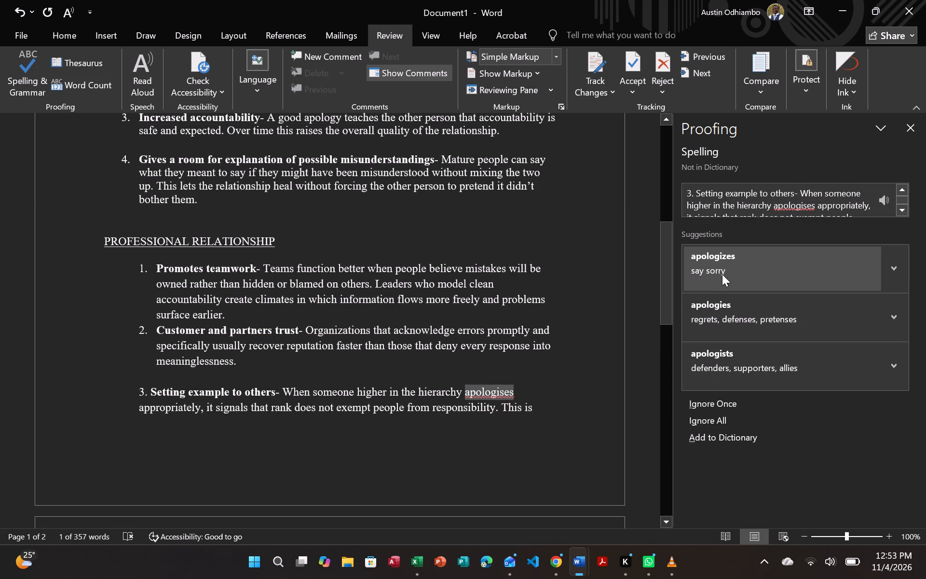
left_click(722, 274)
left_click(563, 308)
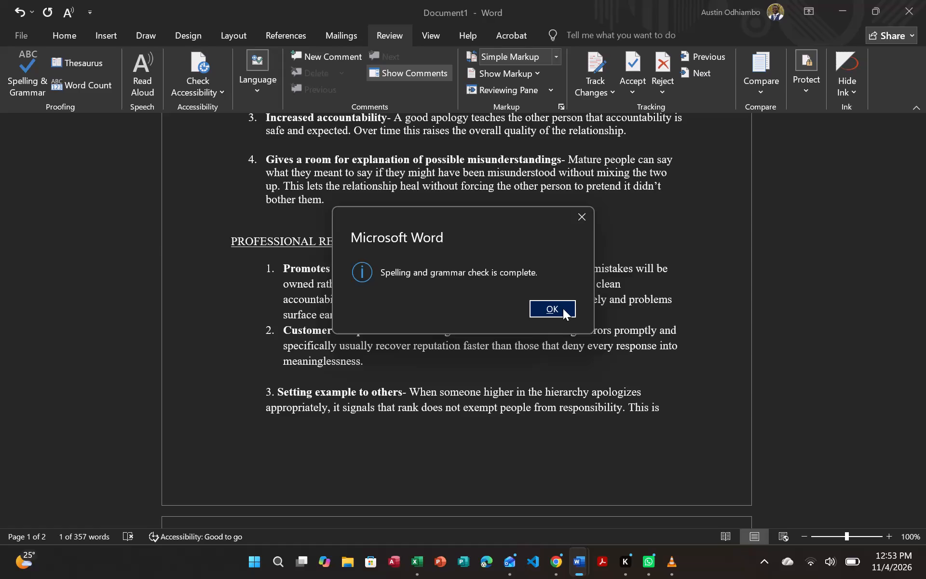
Review the whole answer from point 4 under PROFESSIONAL RELATIONSHIP back up to the question 8 heading.
scroll(513, 336, "down", 1)
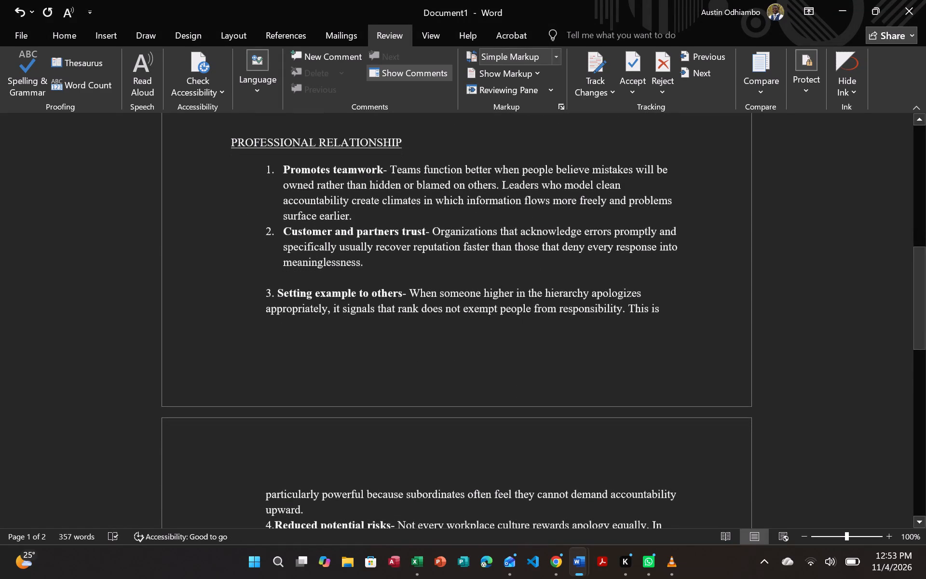
scroll(513, 336, "down", 2)
scroll(513, 336, "up", 1)
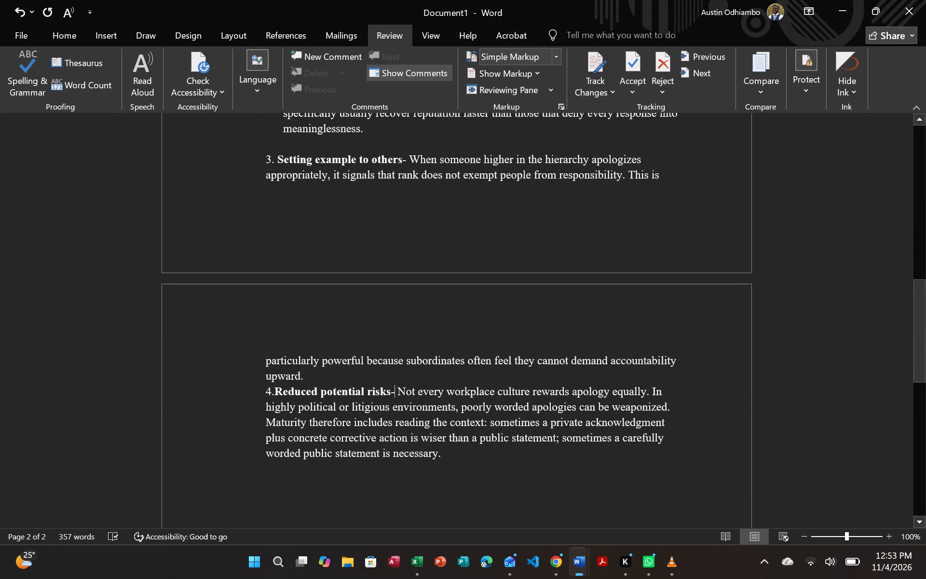
scroll(513, 336, "up", 3)
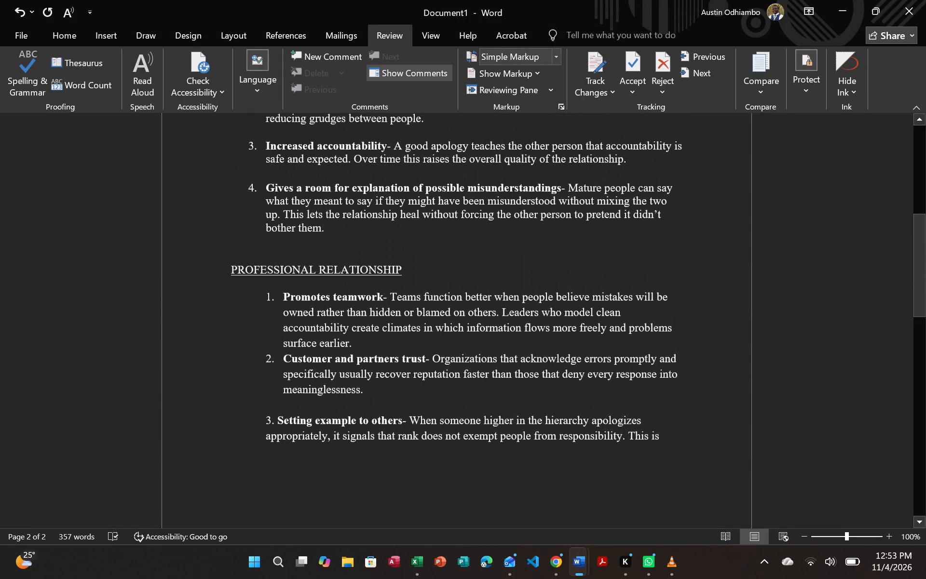
scroll(513, 336, "up", 4)
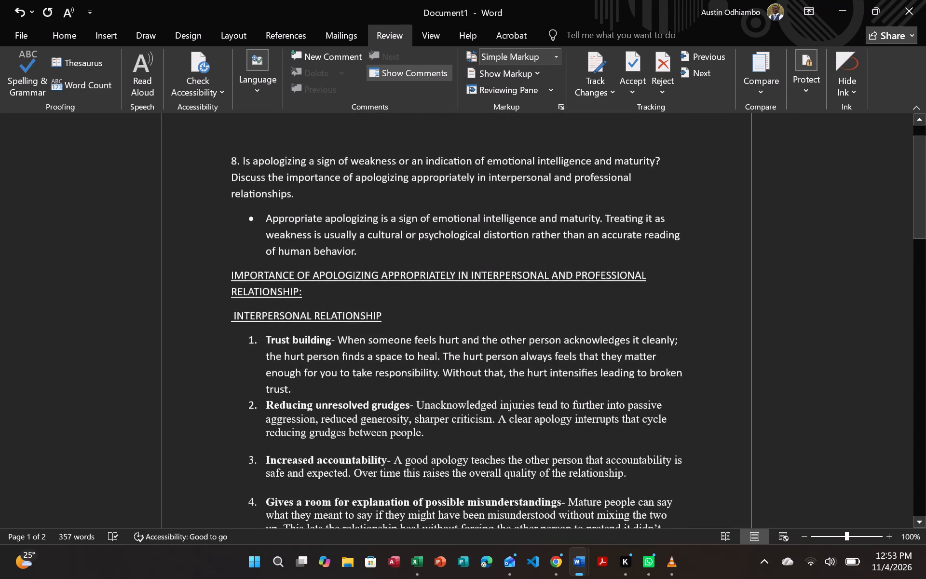
scroll(513, 336, "up", 1)
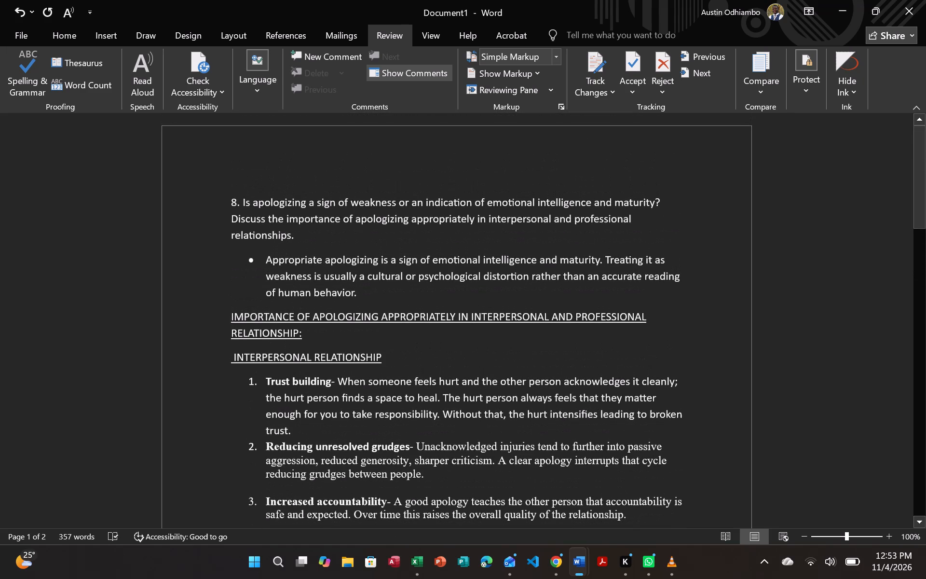
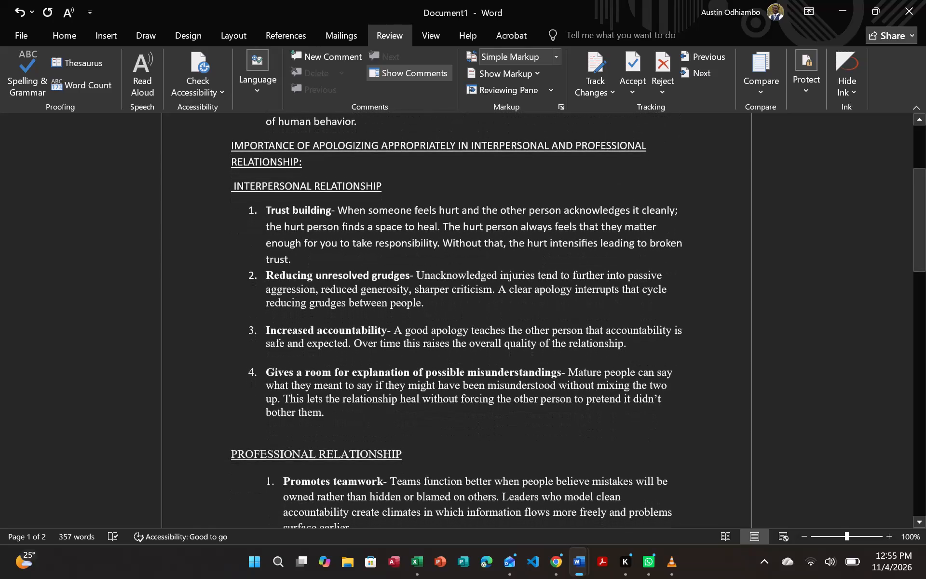
Reread the whole answer, from the question 8 heading through point 4 under PROFESSIONAL RELATIONSHIP.
scroll(569, 403, "down", 1)
scroll(569, 403, "up", 1)
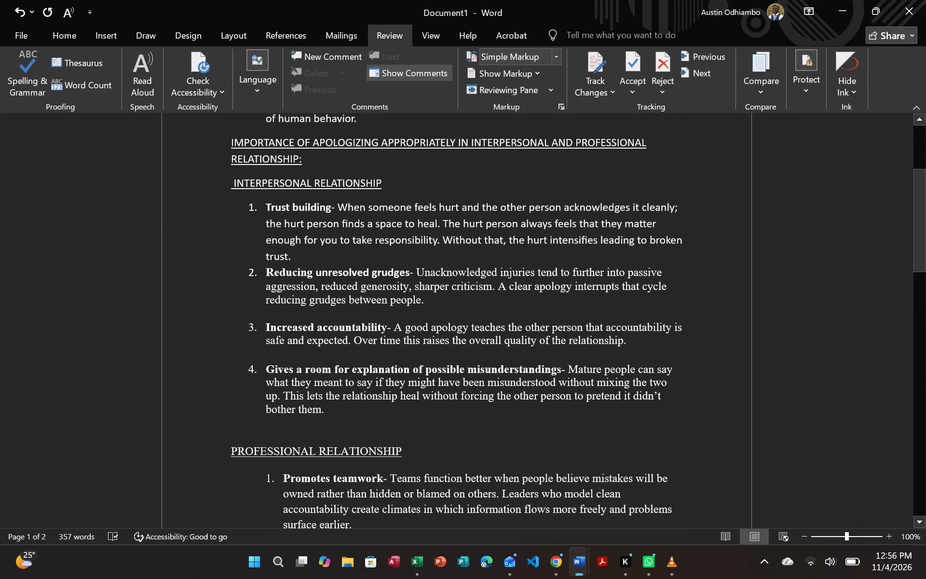
scroll(569, 403, "down", 2)
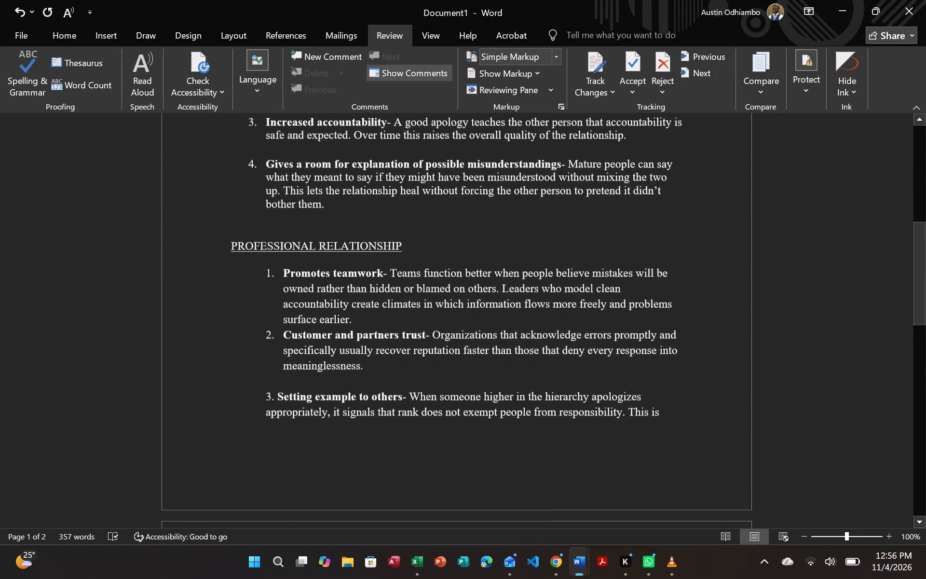
scroll(569, 403, "down", 3)
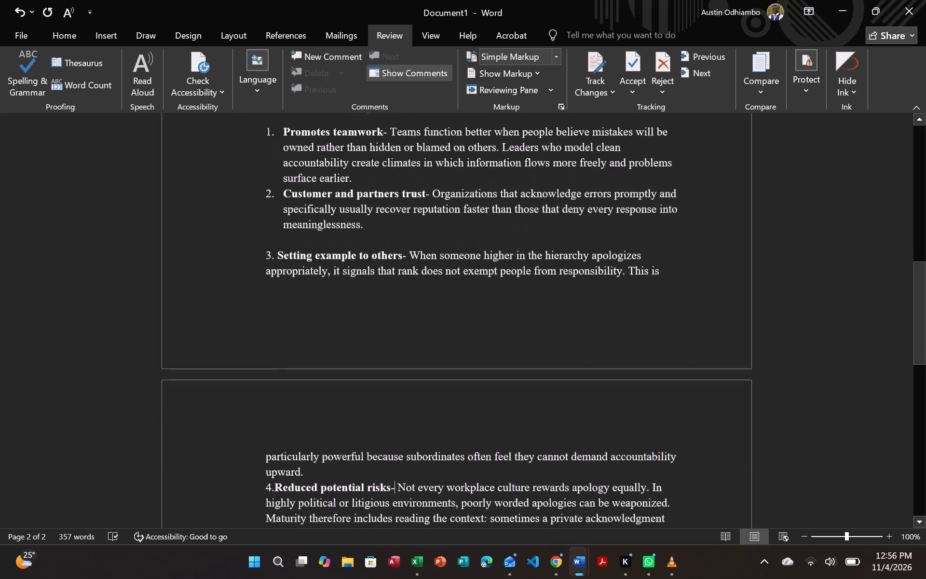
scroll(569, 403, "down", 2)
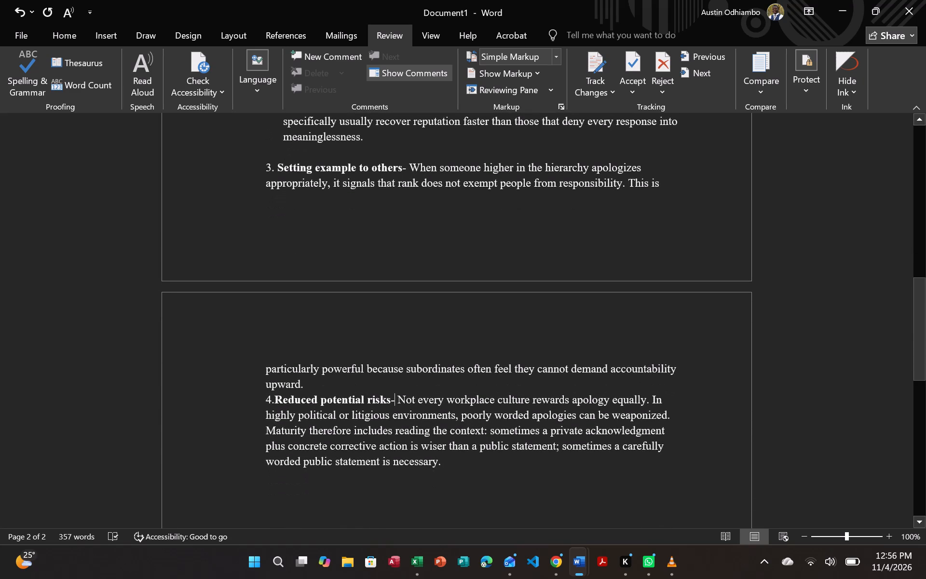
left_click(453, 470)
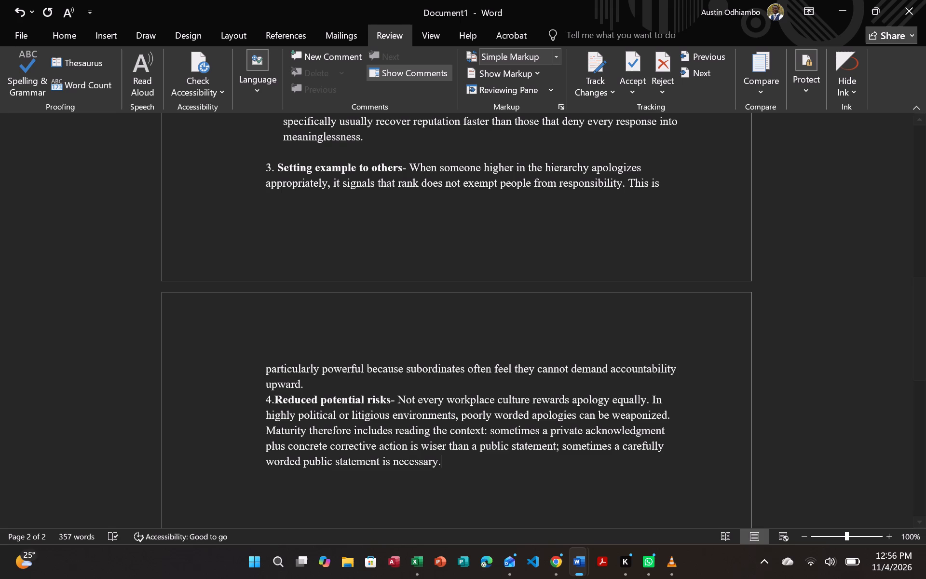
scroll(443, 432, "up", 3)
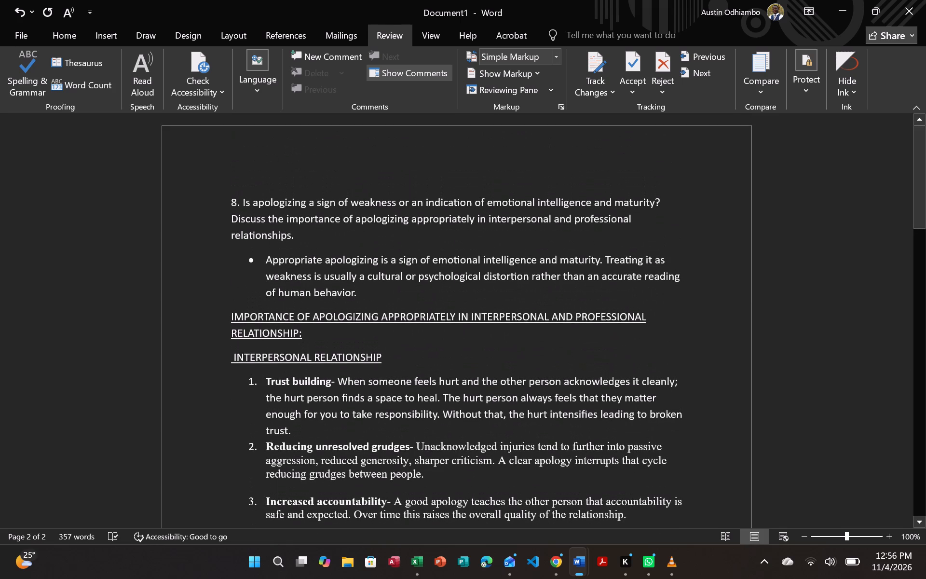
scroll(443, 432, "up", 2)
scroll(369, 245, "down", 2)
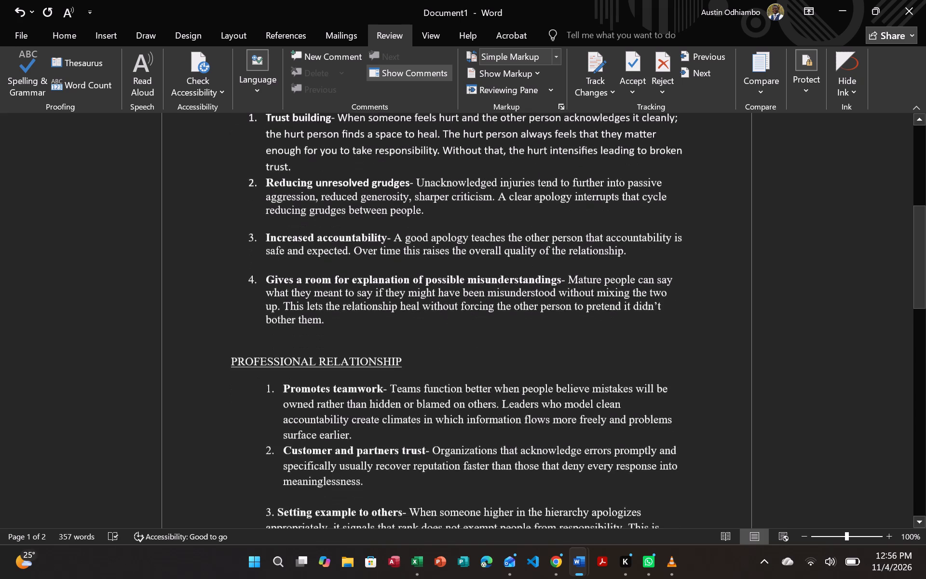
scroll(369, 245, "down", 3)
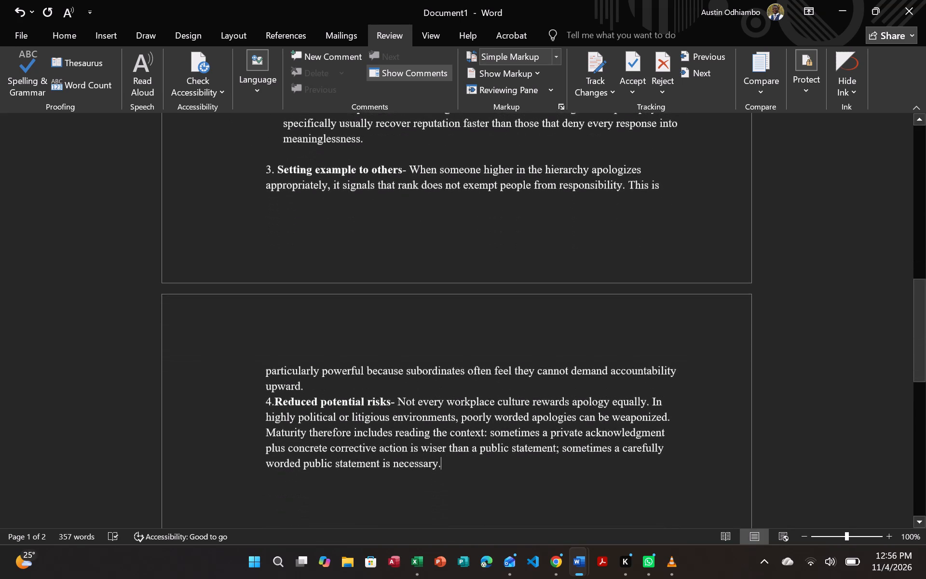
In point 4 under PROFESSIONAL RELATIONSHIP, replace "highly political or litigious" before "environments" with "some".
scroll(369, 245, "down", 1)
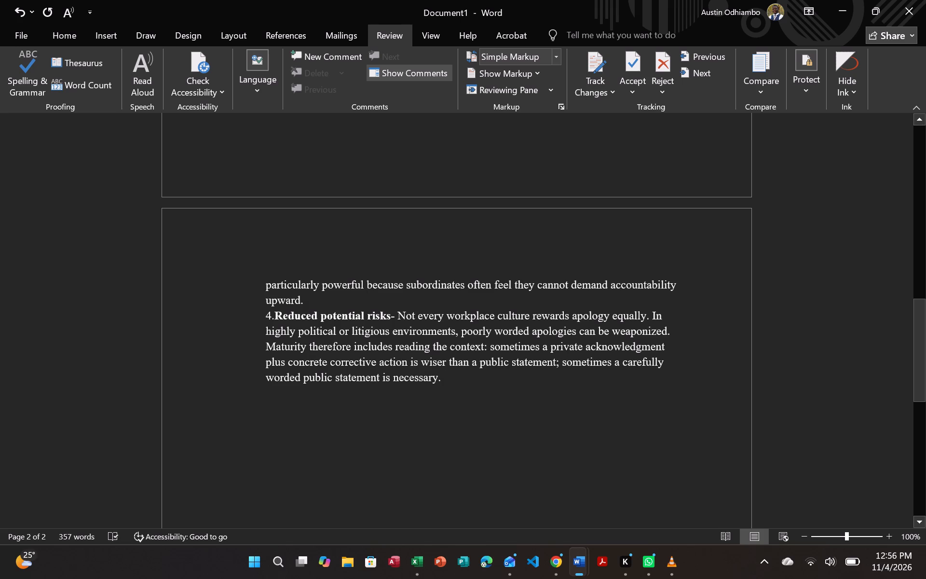
left_click(390, 329)
key("BackSpace")
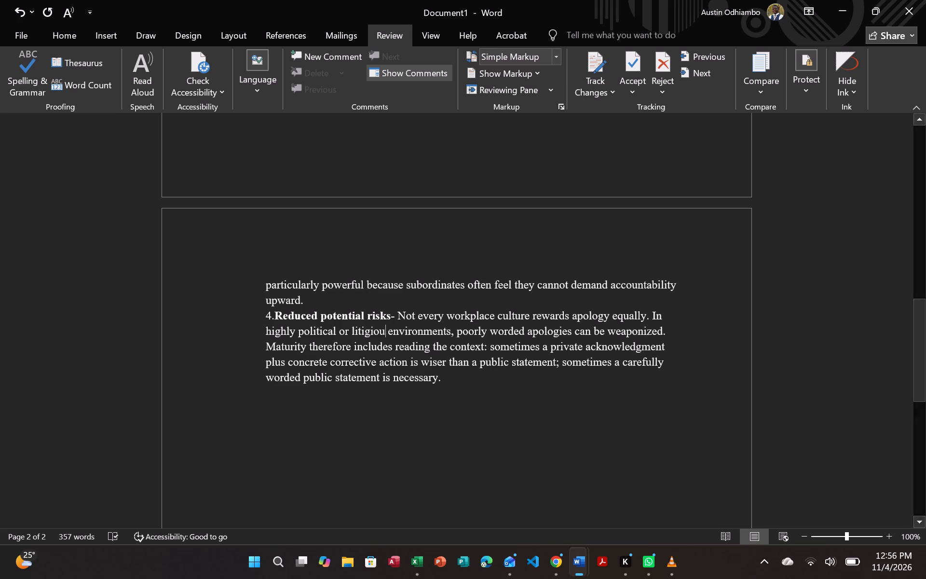
key("BackSpace")
key("BackSpace")
key("BackSpace")
key("BackSpace")
key("BackSpace")
key("BackSpace")
key("BackSpace")
key("BackSpace")
key("BackSpace")
key("BackSpace")
key("BackSpace")
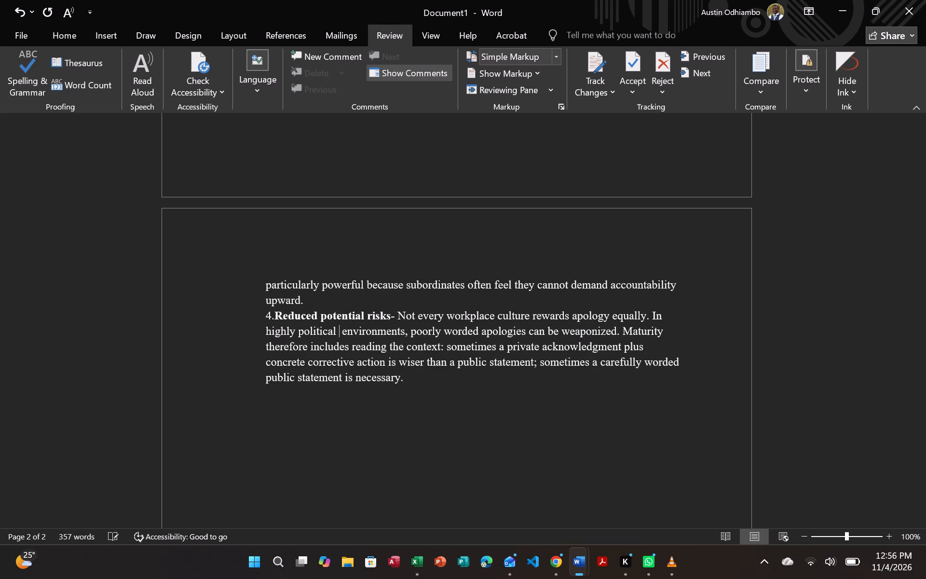
key("BackSpace")
key("BackSpace")
key("BackSpace")
key("BackSpace")
key("BackSpace")
key("BackSpace")
key("BackSpace")
key("BackSpace")
key("BackSpace")
key("BackSpace")
key("BackSpace")
key("BackSpace")
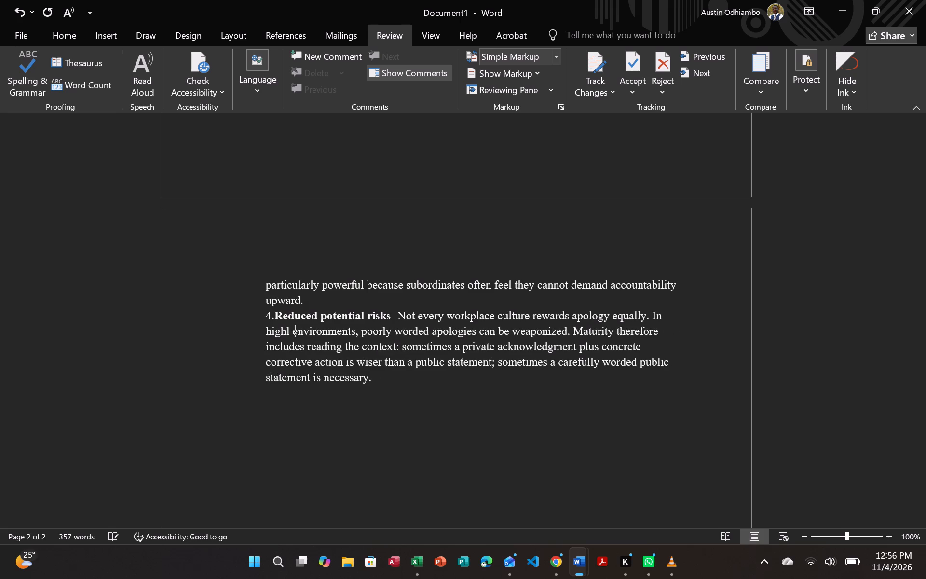
key("BackSpace")
key("BackSpace")
key("BackSpace")
key("BackSpace")
key("BackSpace")
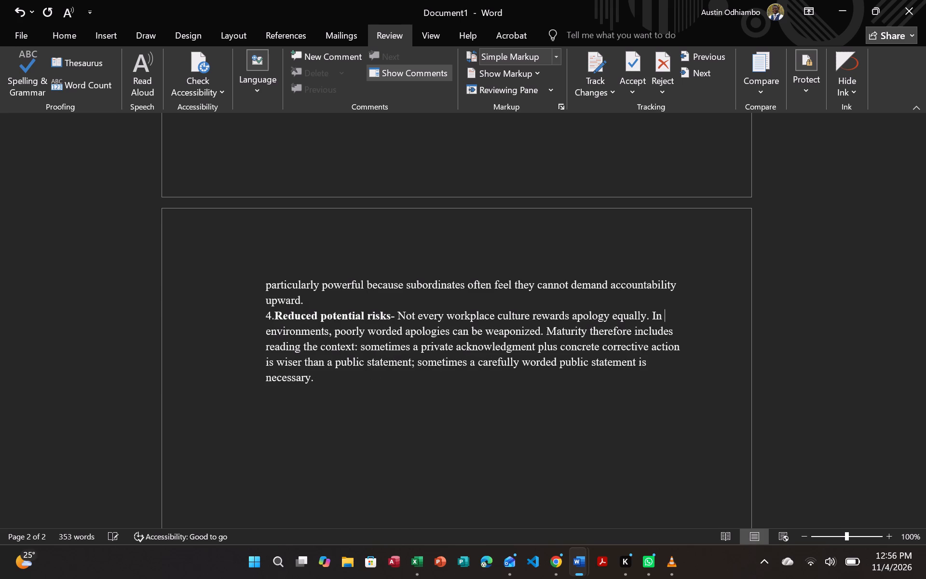
type("some")
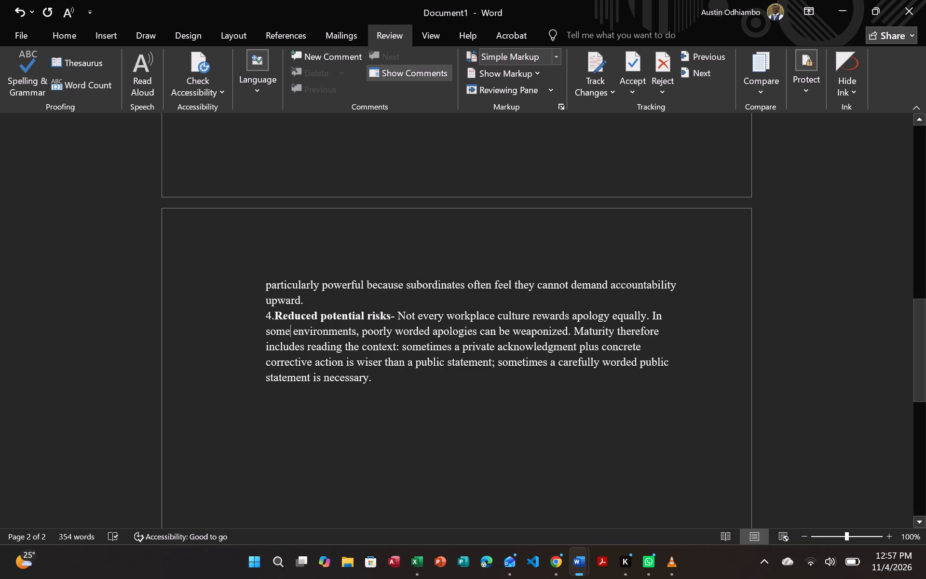
Remove the colon after "context" in point 4 under PROFESSIONAL RELATIONSHIP, keeping a single space before "sometimes".
left_click(401, 348)
key("BackSpace")
key("BackSpace")
key("space")
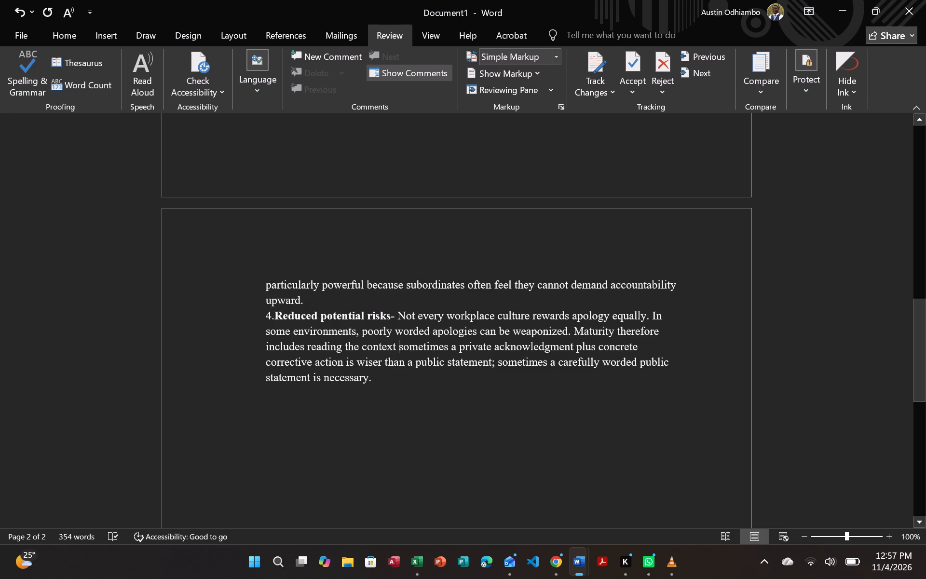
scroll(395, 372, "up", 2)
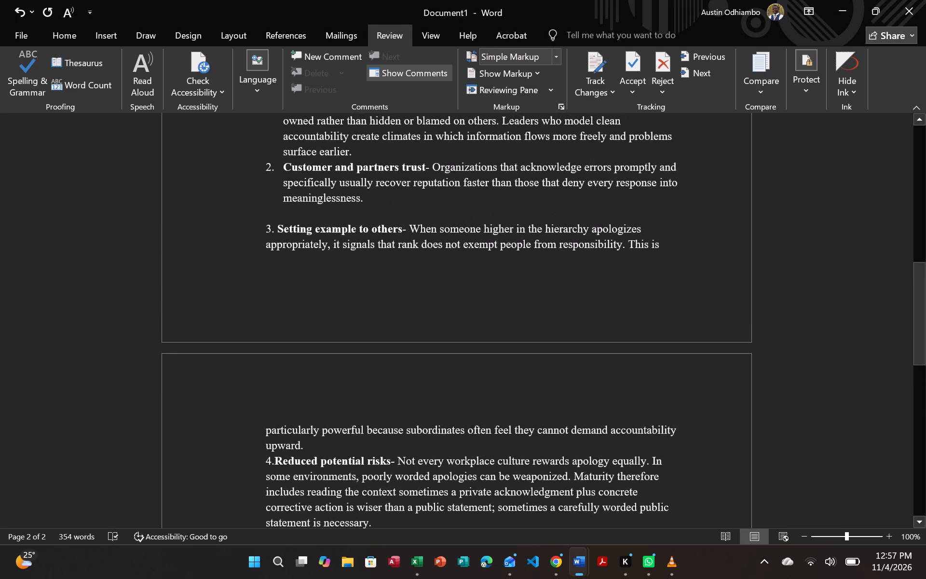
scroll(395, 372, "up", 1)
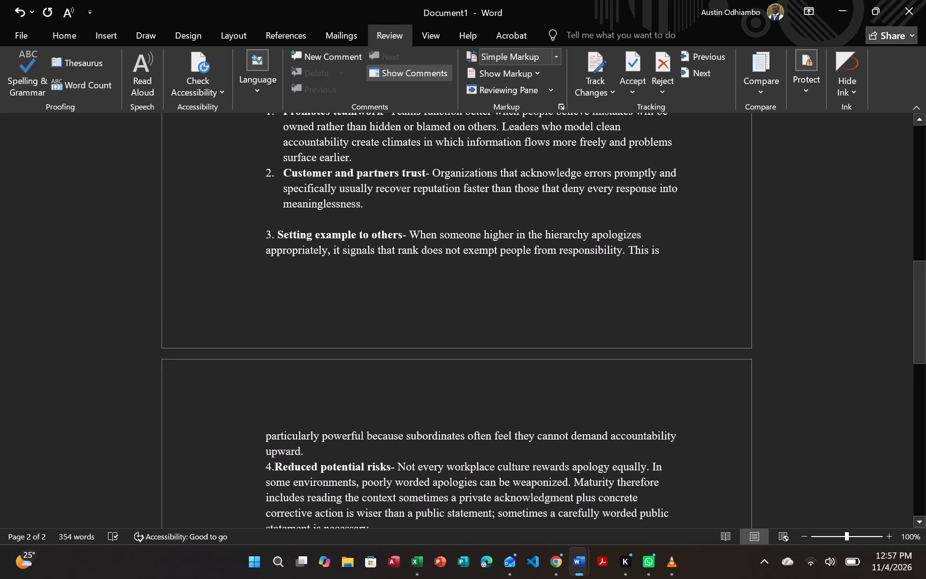
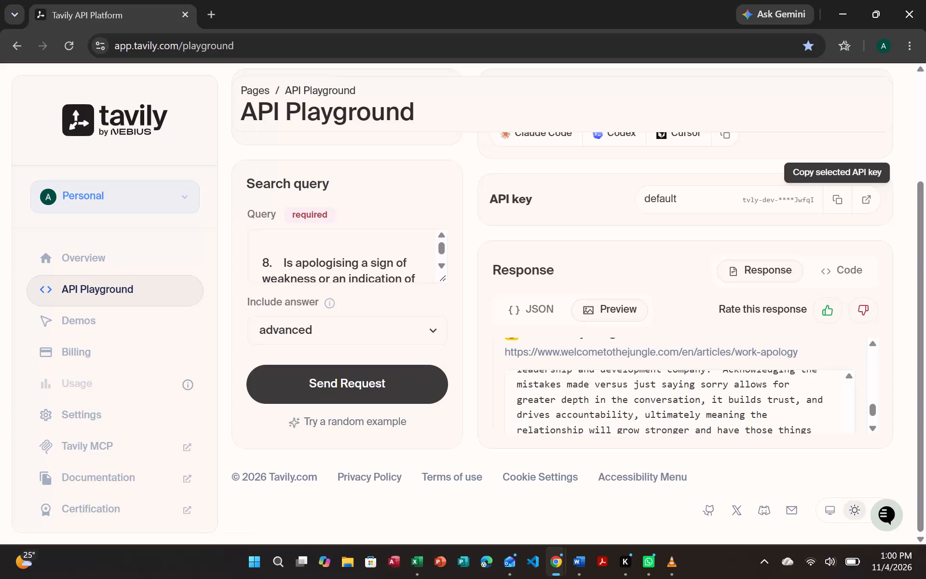
Switch to Document1 in Word and look over the question 8 answer, from its last point back to the question heading.
scroll(599, 406, "down", 1)
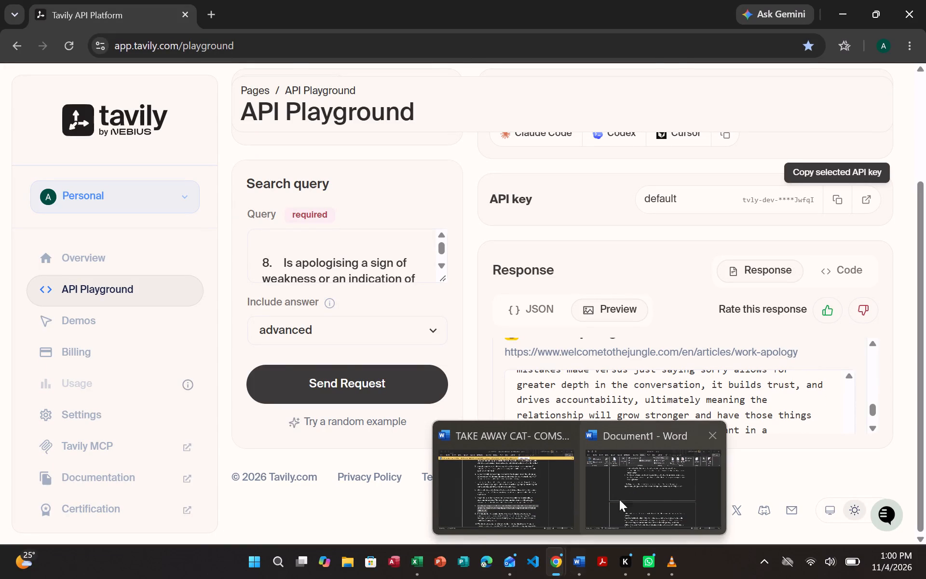
left_click(642, 494)
scroll(541, 397, "down", 1)
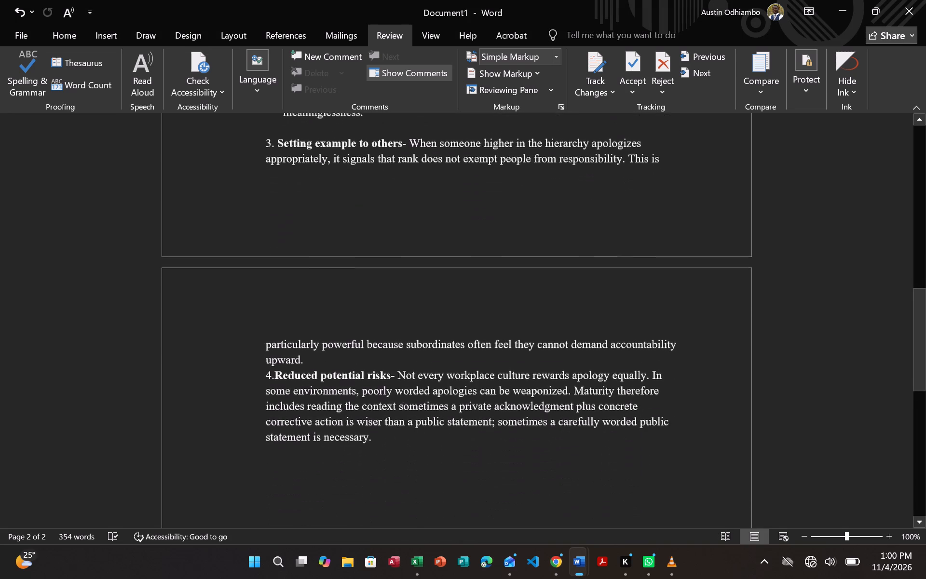
scroll(541, 397, "down", 4)
scroll(541, 397, "up", 2)
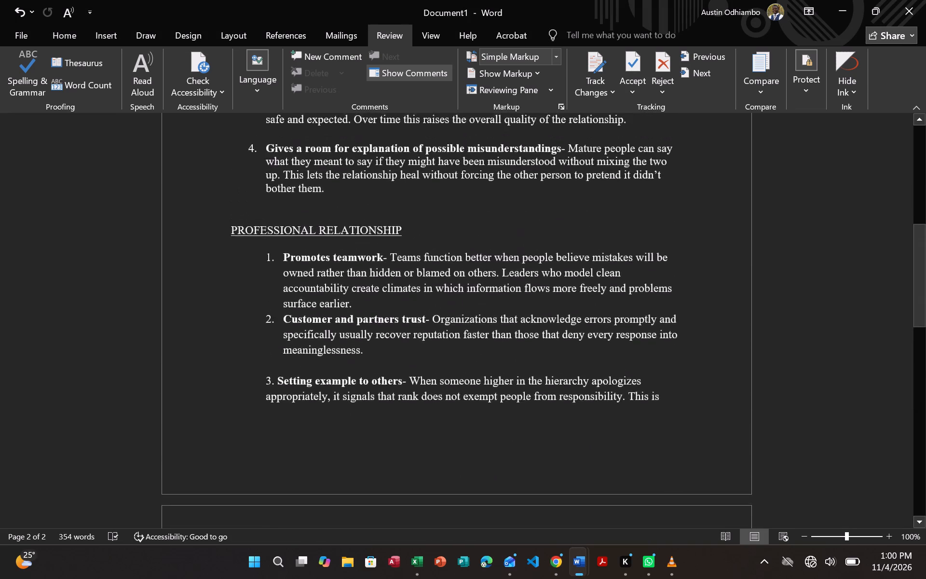
scroll(541, 397, "up", 3)
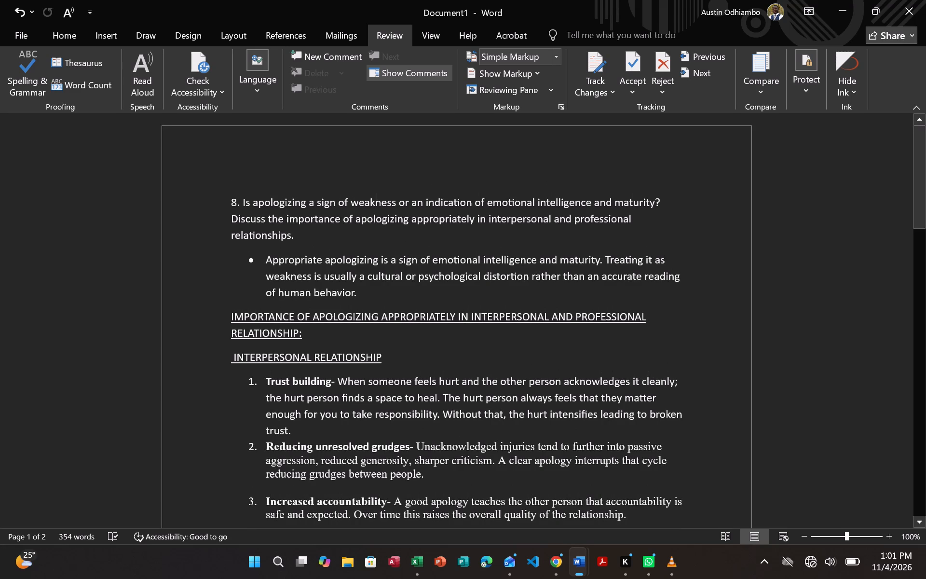
Select the question 8 answer text, starting from the question heading and extending into the points under INTERPERSONAL RELATIONSHIP.
left_click_drag(231, 199, 319, 381)
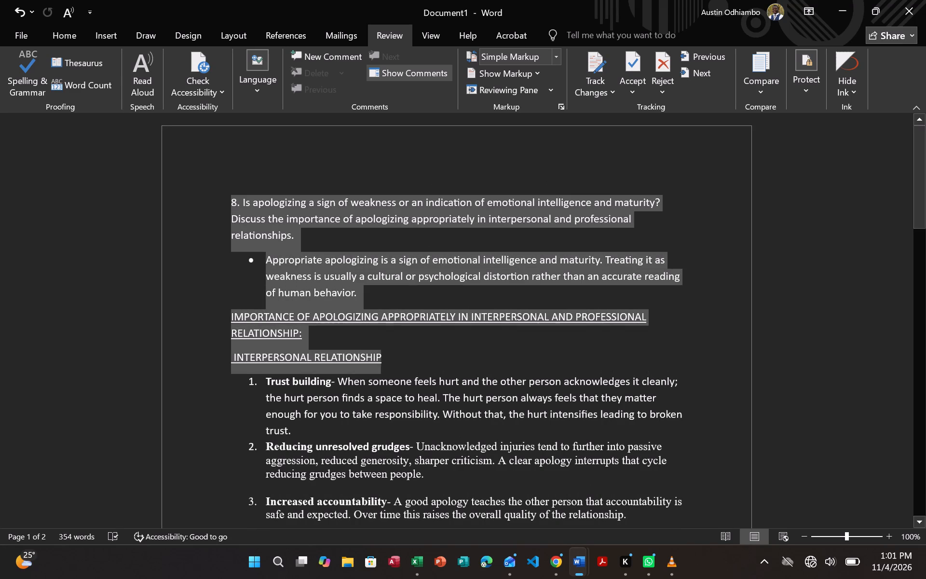
left_click_drag(319, 381, 263, 469)
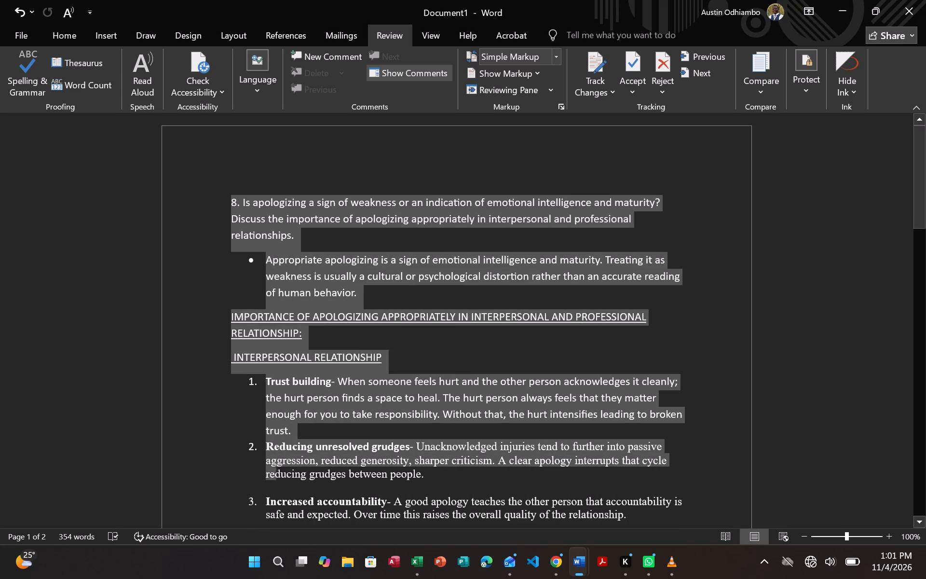
left_click_drag(263, 469, 334, 373)
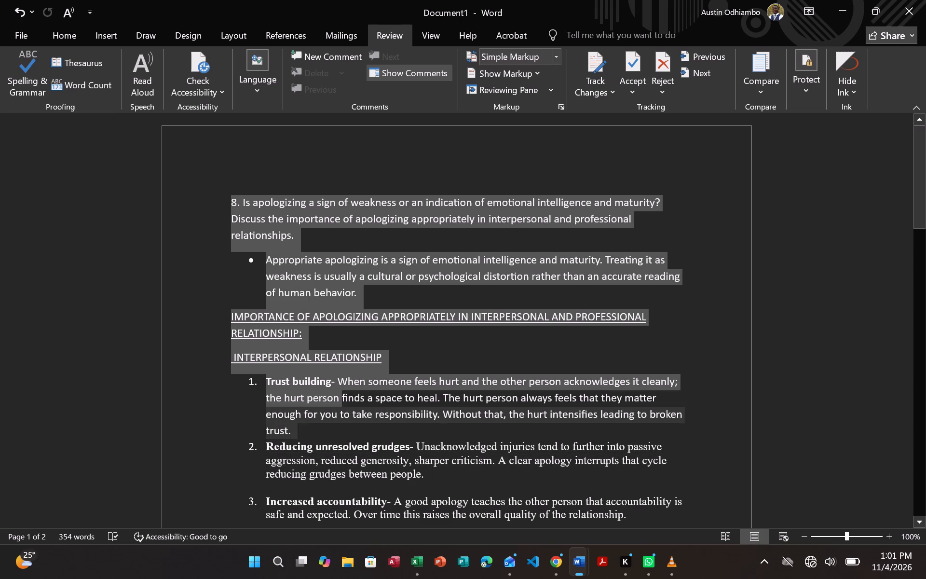
Clear the text selection, place the cursor before the question 8 heading, and look through the answer to the document's end.
left_click_drag(334, 373, 207, 187)
left_click(207, 187)
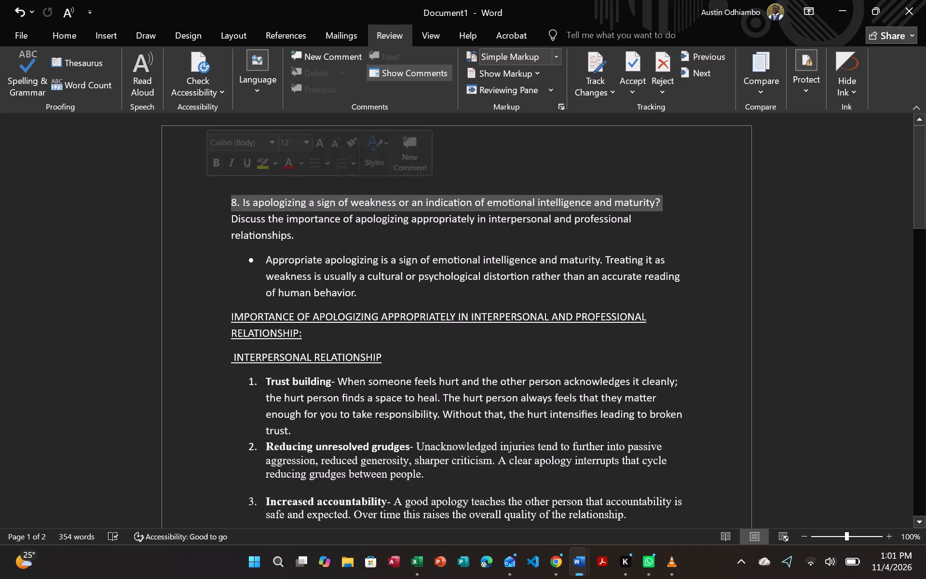
left_click(227, 201)
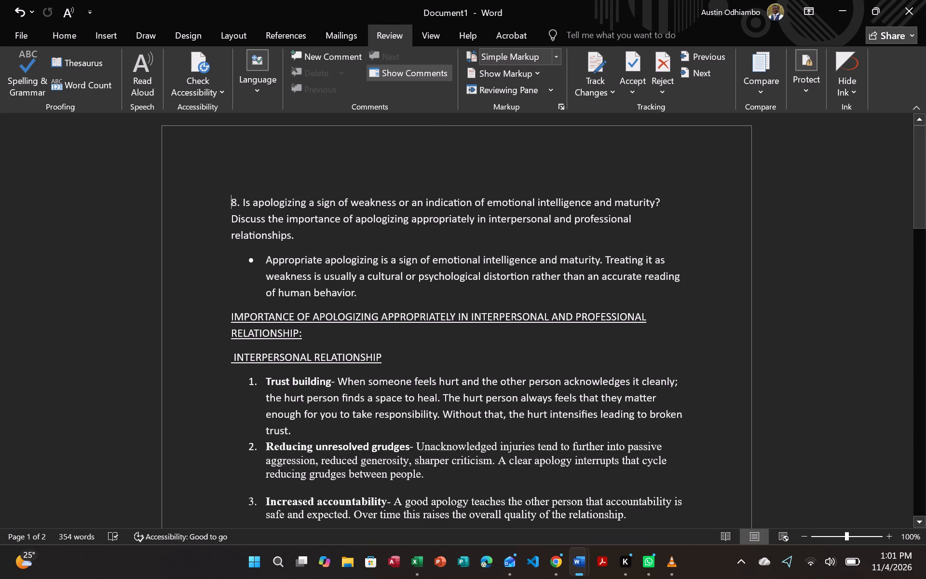
scroll(519, 432, "down", 4)
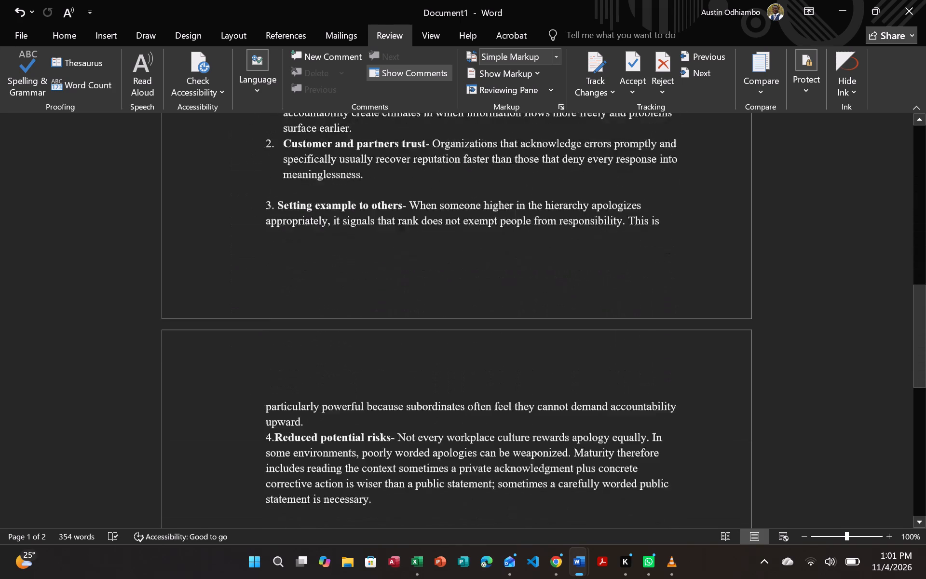